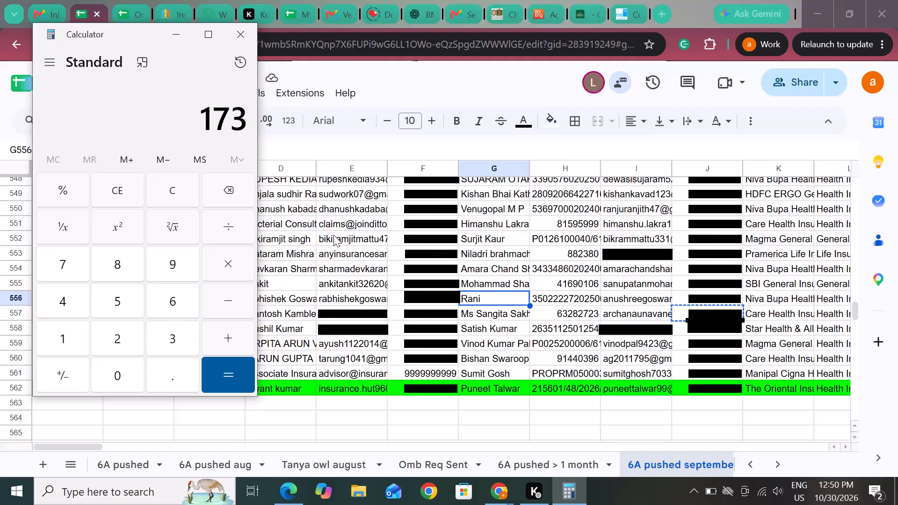
# Search the Form 6a Received Complaints portal for the phone number copied from column J of row 557 in the ombudsman worksheet.
pyautogui.click(320, 318)
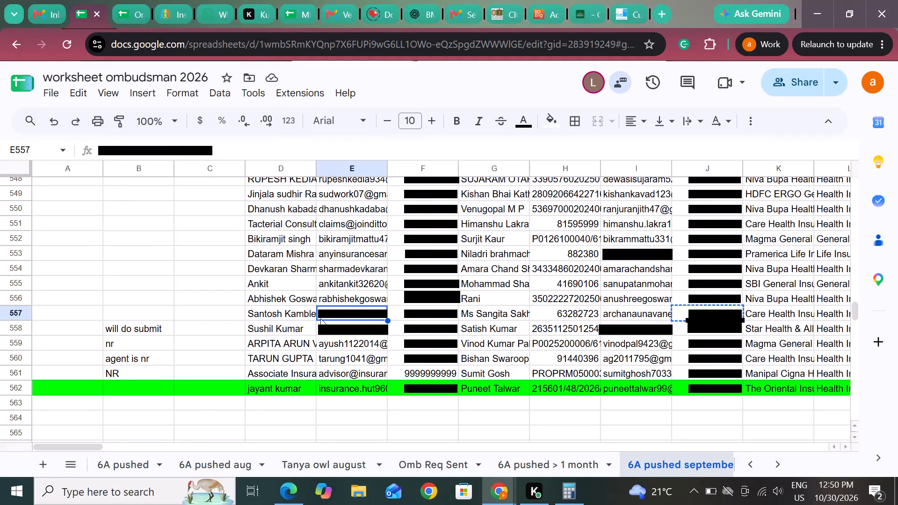
pyautogui.click(144, 316)
pyautogui.click(391, 308)
pyautogui.click(492, 308)
pyautogui.click(611, 311)
pyautogui.click(688, 320)
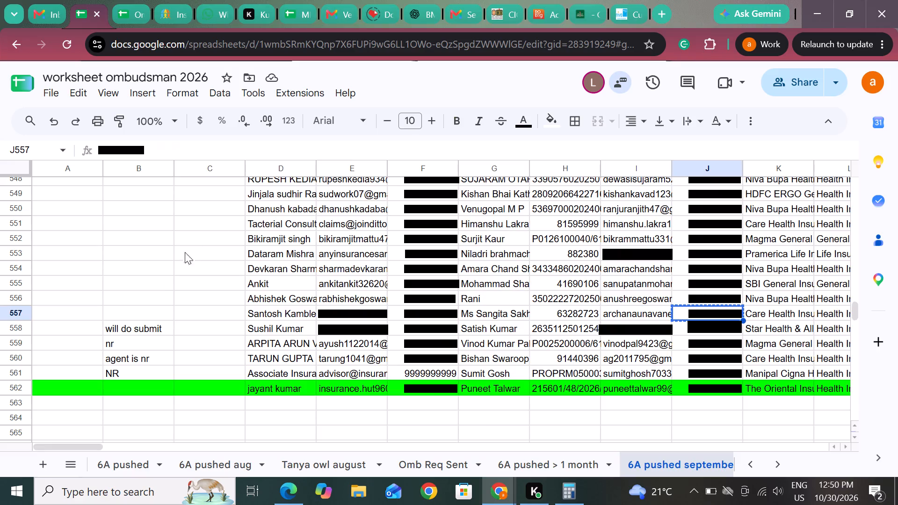
pyautogui.click(148, 310)
pyautogui.click(421, 310)
pyautogui.click(521, 304)
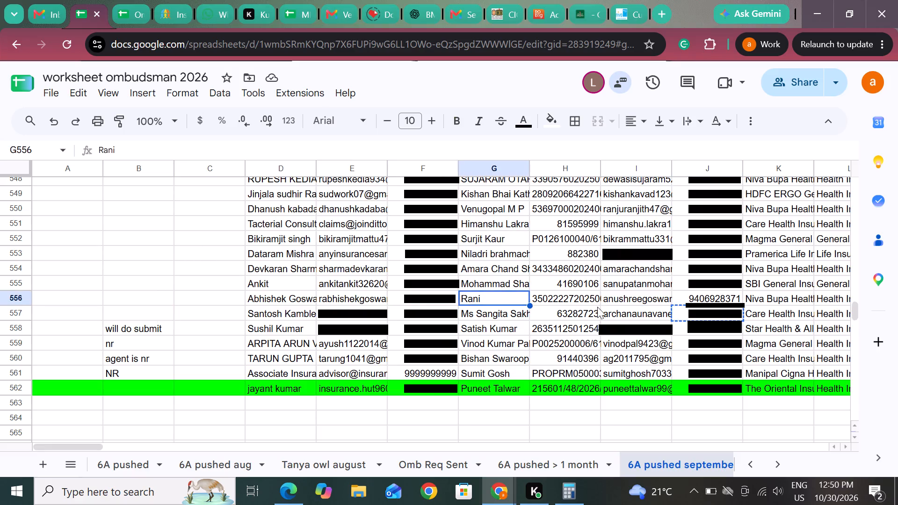
pyautogui.click(598, 307)
pyautogui.click(663, 307)
pyautogui.click(688, 314)
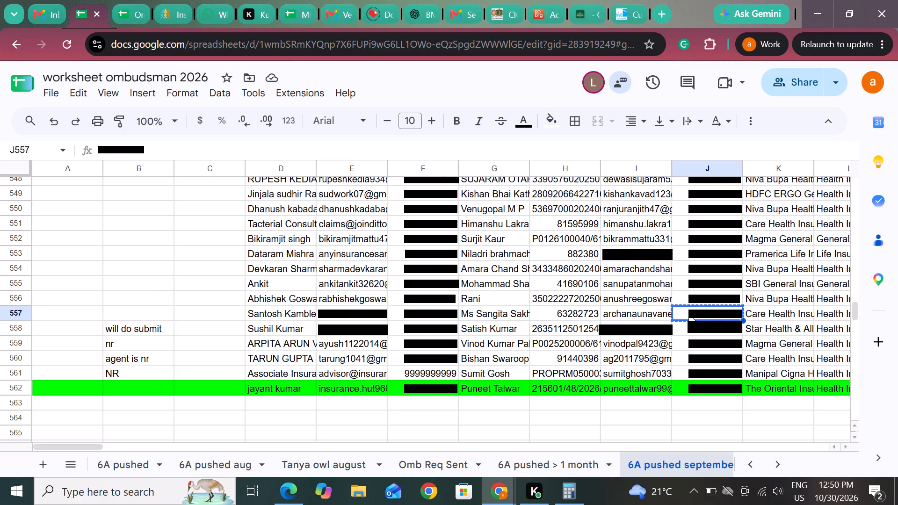
pyautogui.hotkey('ctrl', 'c')
pyautogui.hotkey('ctrl', 'c')
pyautogui.hotkey('ctrl', 'c')
pyautogui.click(152, 13)
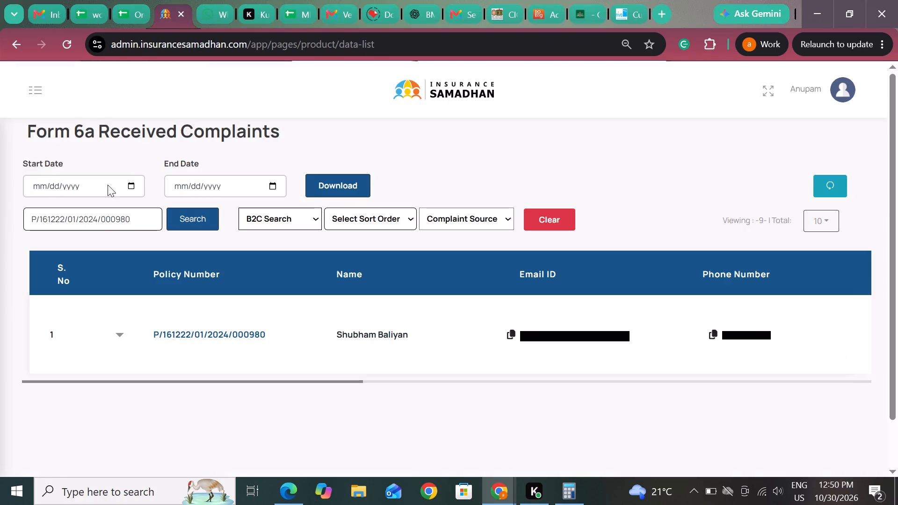
pyautogui.tripleClick(84, 222)
pyautogui.hotkey('ctrl', 'v')
pyautogui.keyDown('ctrl'); pyautogui.click(173, 220); pyautogui.keyUp('ctrl')
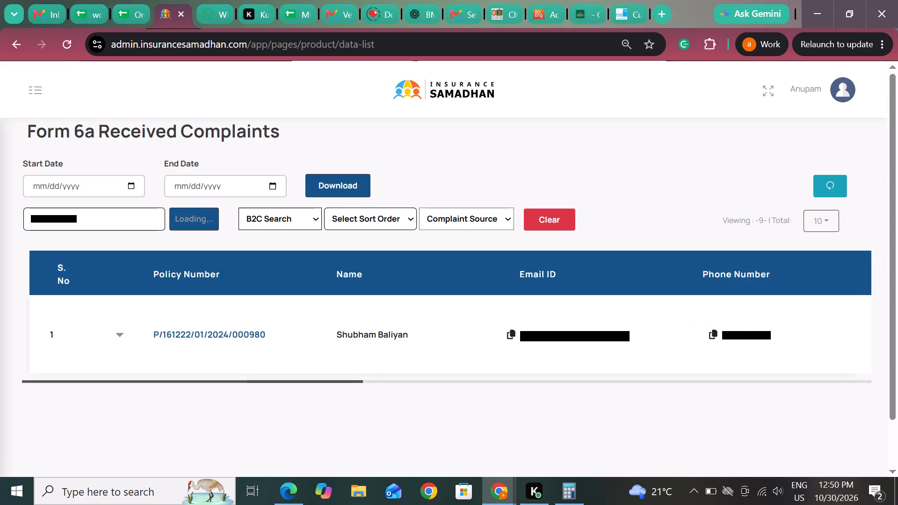
# Copy the phone number from the found complaint record and place a call to it from the Smartflo dialer.
pyautogui.moveTo(273, 381); pyautogui.dragTo(368, 380)
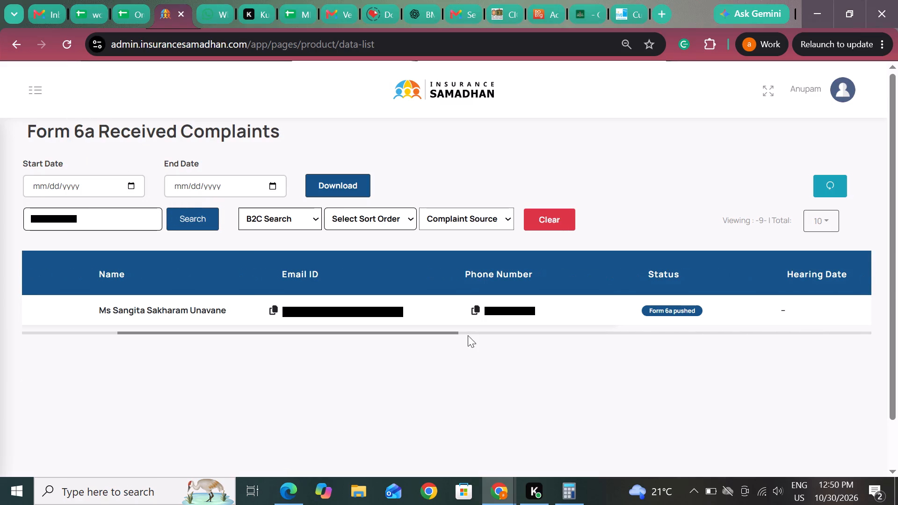
pyautogui.click(476, 309)
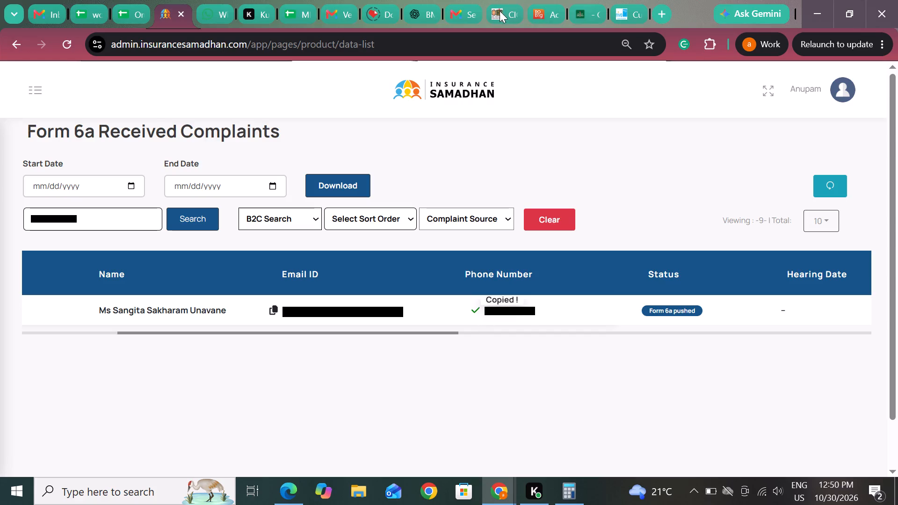
pyautogui.scroll(5, 500, 11)
pyautogui.click(546, 19)
pyautogui.doubleClick(420, 151)
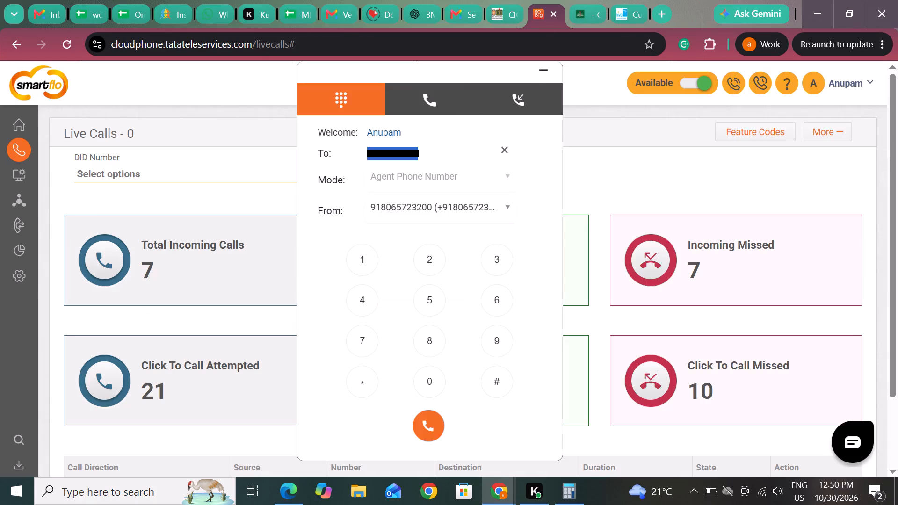
pyautogui.hotkey('ctrl', 'v')
pyautogui.click(432, 423)
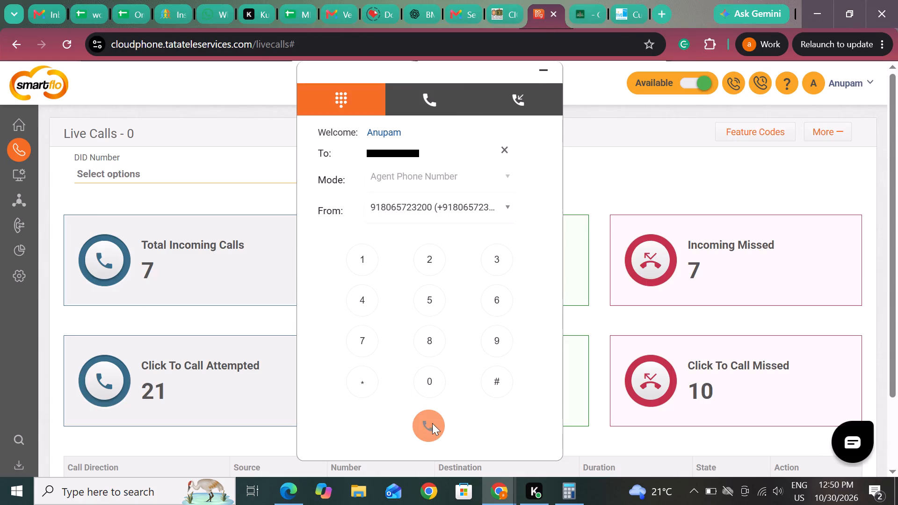
pyautogui.scroll(3, 299, 4)
# Examine the called customer's complaint record in the Form 6a list, including status, insurance company and claim columns.
pyautogui.click(162, 15)
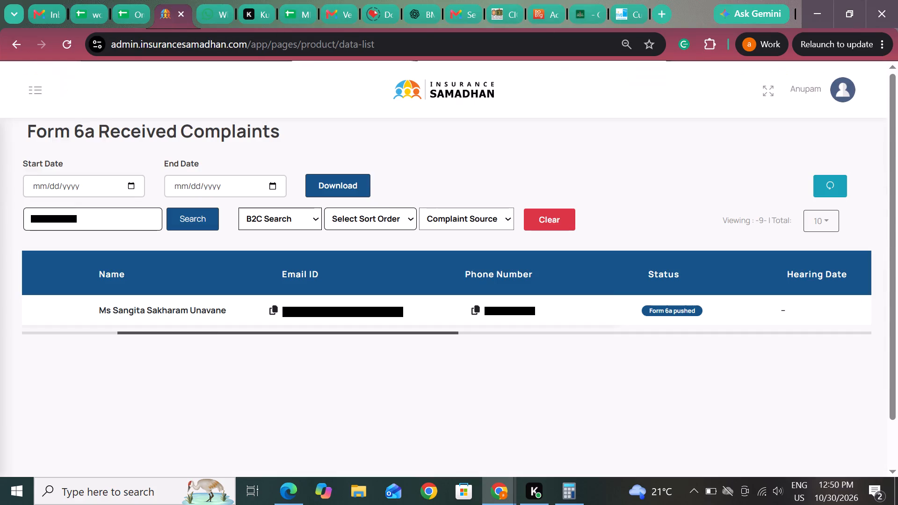
pyautogui.hscroll(1, 232, 308)
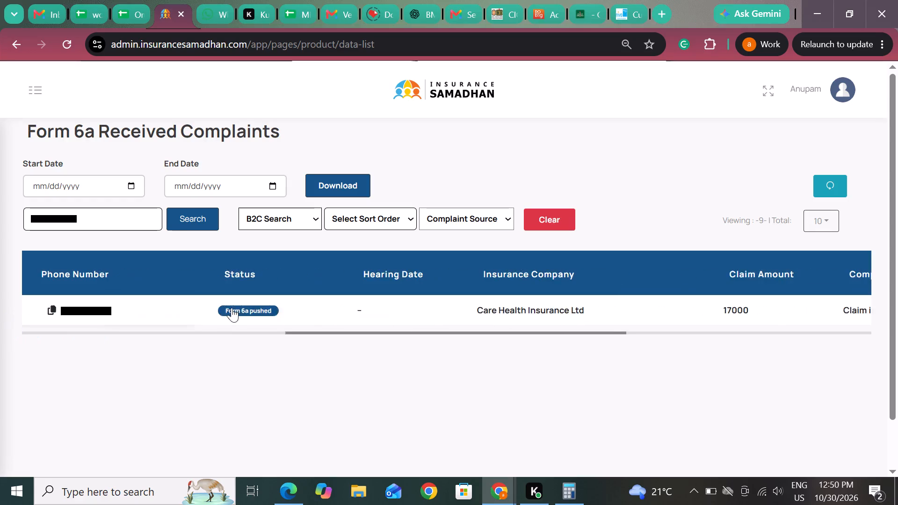
pyautogui.hscroll(1, 232, 308)
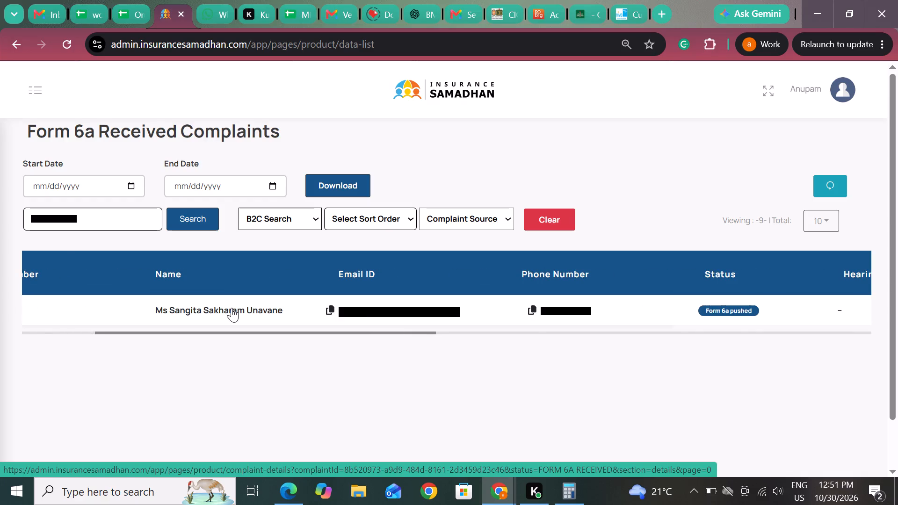
pyautogui.hscroll(-2, 232, 308)
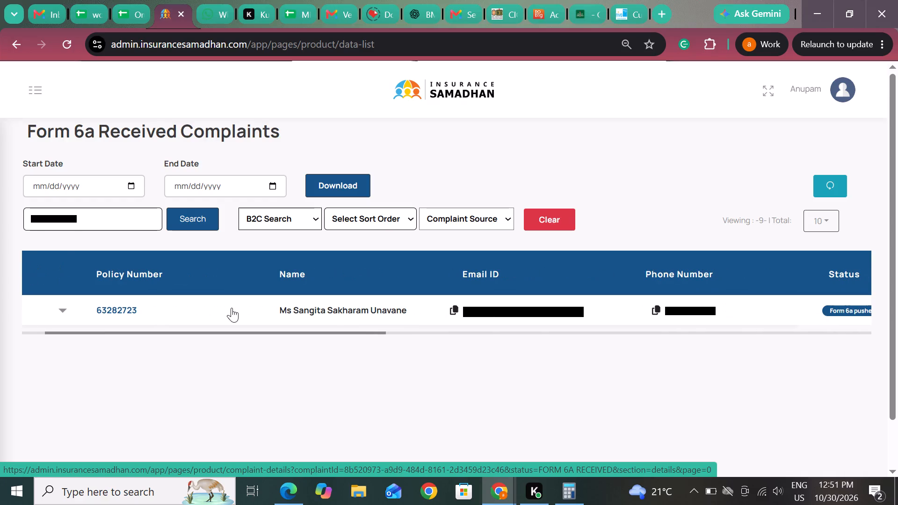
pyautogui.hscroll(-3, 232, 308)
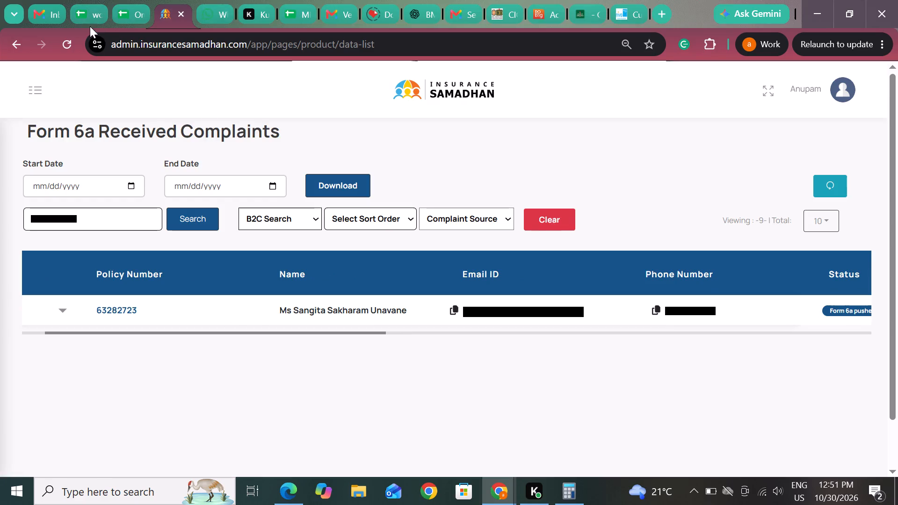
# Enter the remark "will do submit" in column B of row 557 in the ombudsman worksheet.
pyautogui.click(90, 26)
pyautogui.click(137, 312)
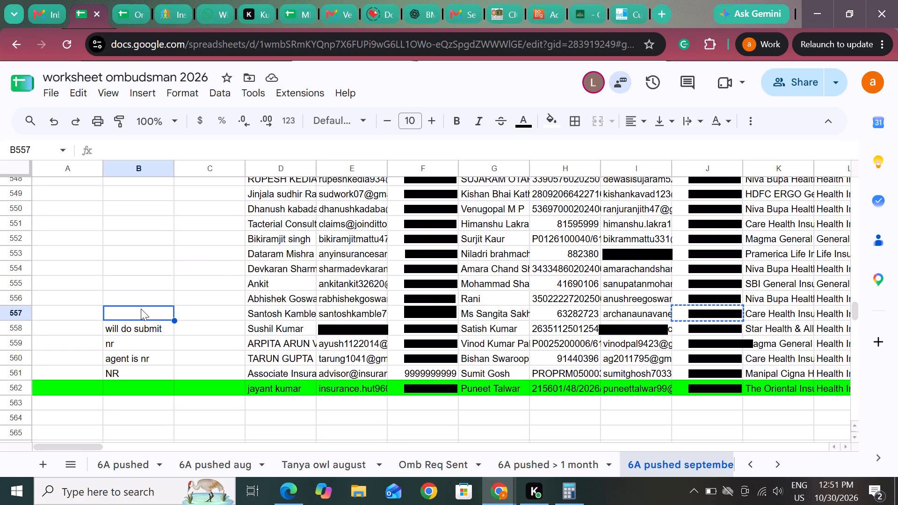
pyautogui.write('will do')
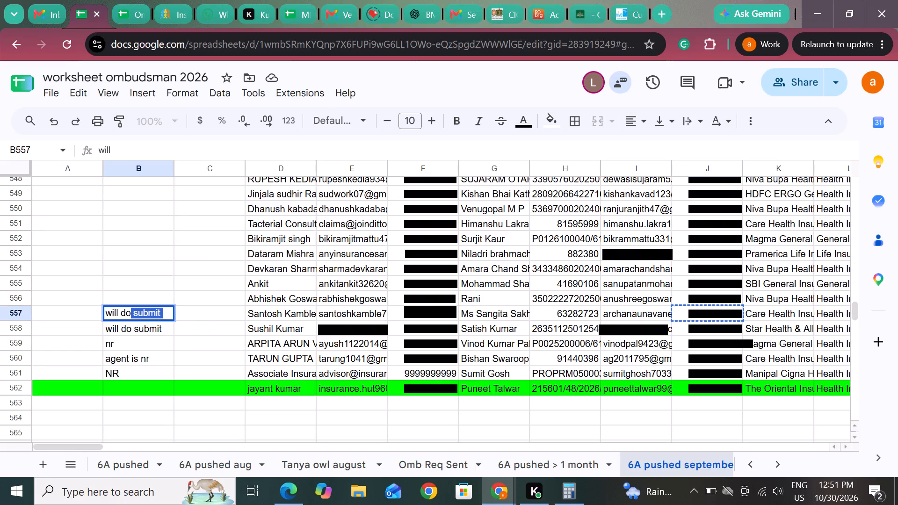
pyautogui.press('space')
pyautogui.press('Up')
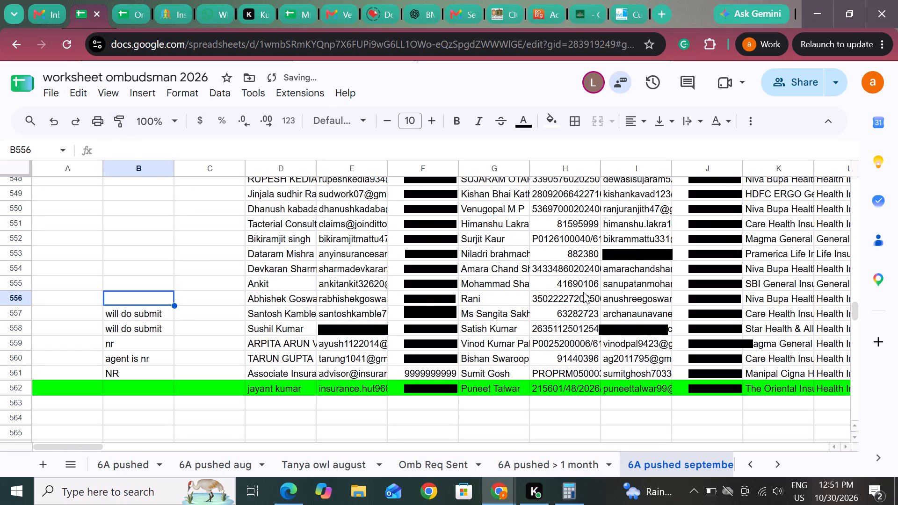
# Search the Form 6a Received Complaints portal for the phone number copied from column J of row 556 in the worksheet.
pyautogui.click(594, 292)
pyautogui.click(624, 296)
pyautogui.click(684, 298)
pyautogui.hotkey('ctrl', 'c')
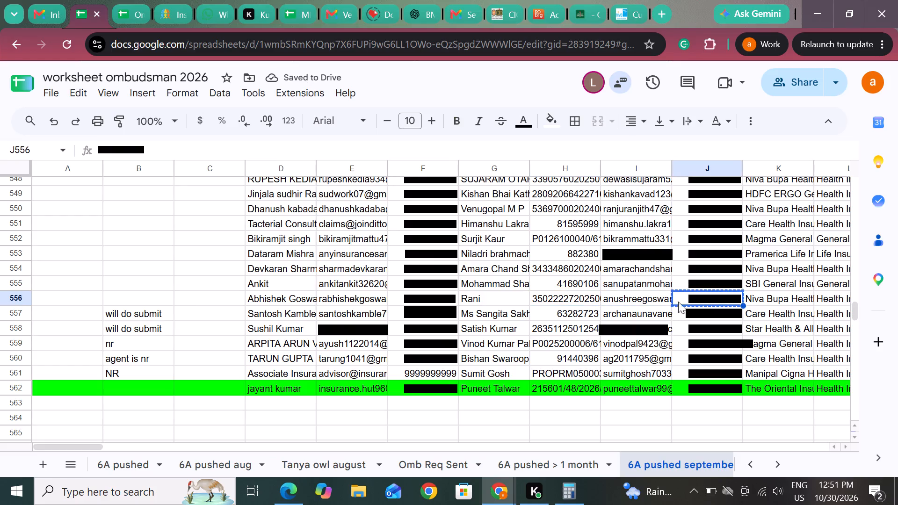
pyautogui.hotkey('ctrl', 'c')
pyautogui.hotkey('ctrl', 'c')
pyautogui.click(160, 23)
pyautogui.keyDown('ctrl'); pyautogui.doubleClick(107, 219); pyautogui.keyUp('ctrl')
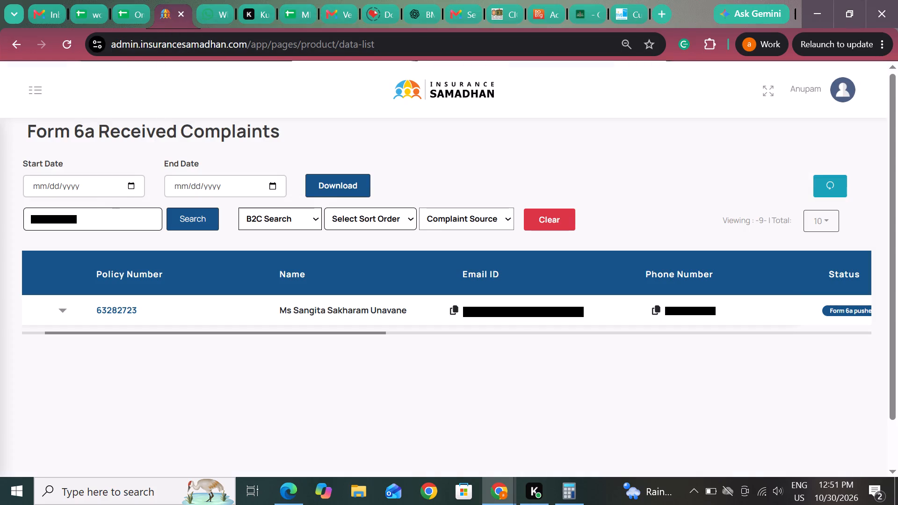
pyautogui.hotkey('ctrl', 'v')
pyautogui.keyDown('ctrl'); pyautogui.click(186, 220); pyautogui.keyUp('ctrl')
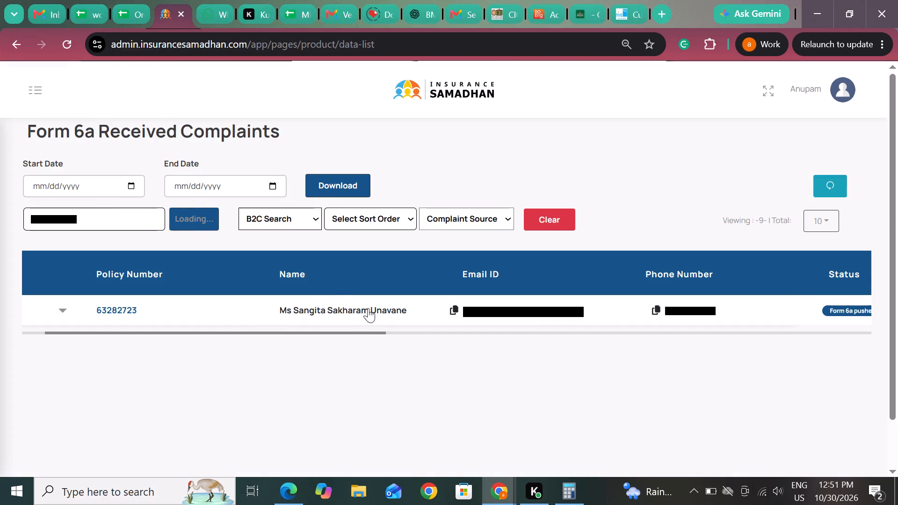
# Open the communication log of the row 556 customer's complaint, read its entries and close it.
pyautogui.hscroll(-2, 368, 308)
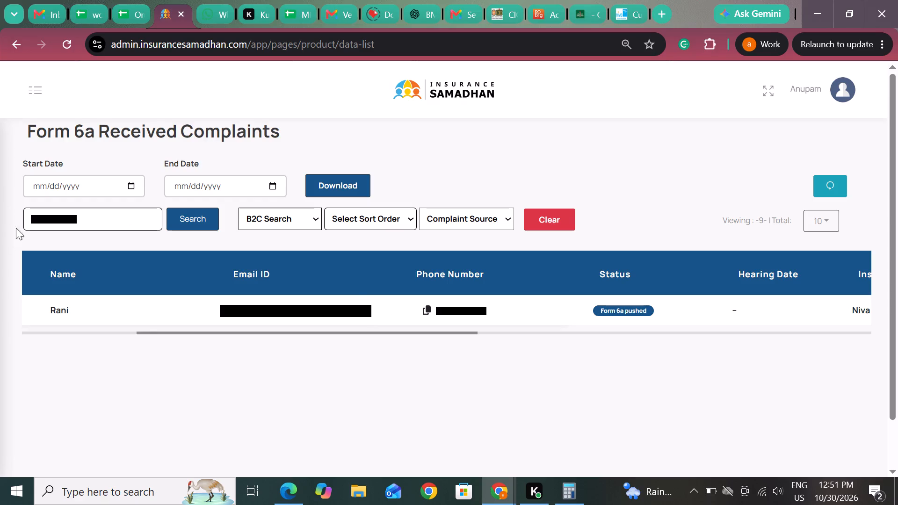
pyautogui.hscroll(-1, 380, 310)
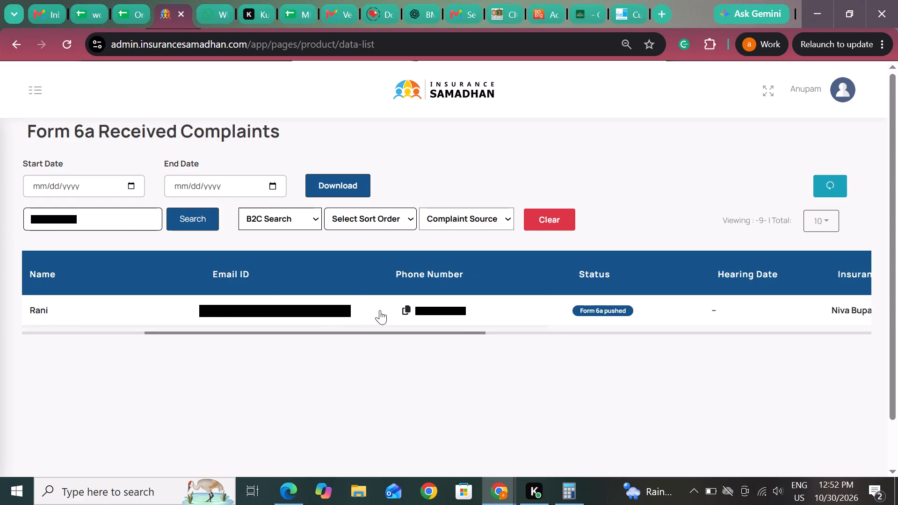
pyautogui.hscroll(-1, 380, 310)
pyautogui.click(370, 310)
pyautogui.doubleClick(413, 347)
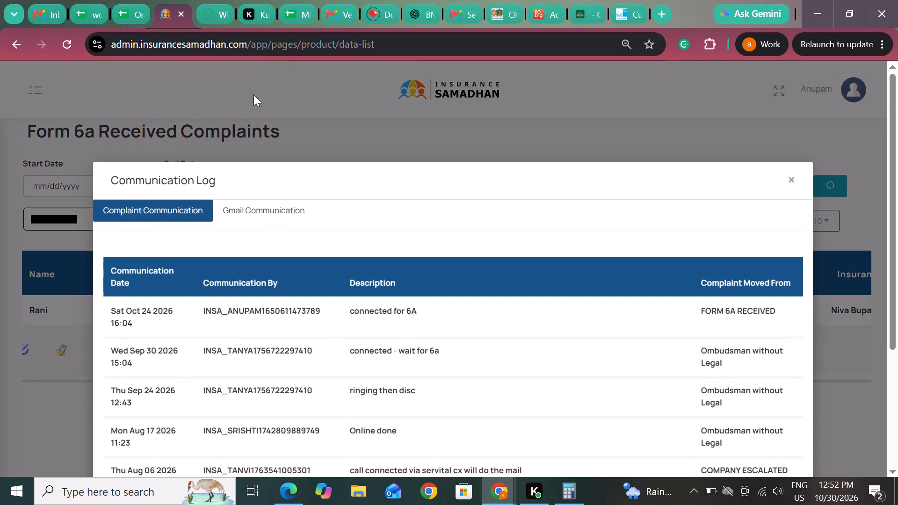
pyautogui.scroll(7, 253, 163)
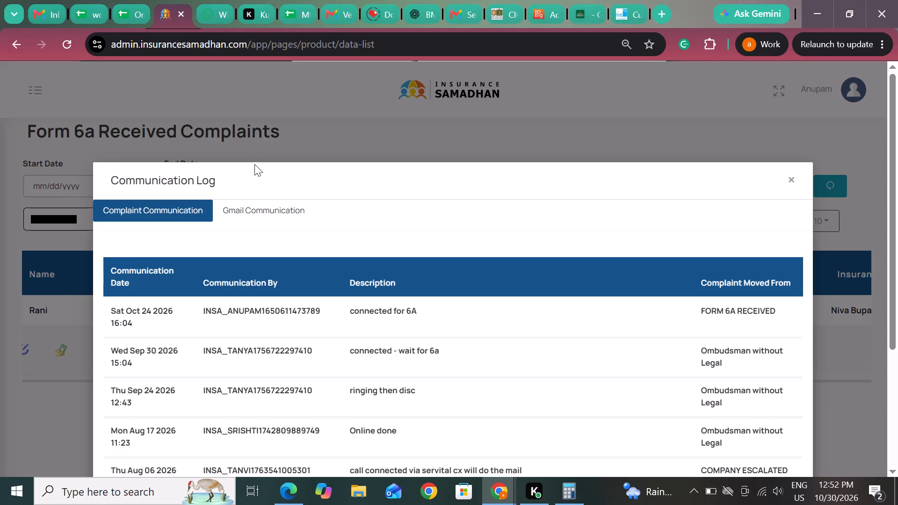
pyautogui.click(197, 89)
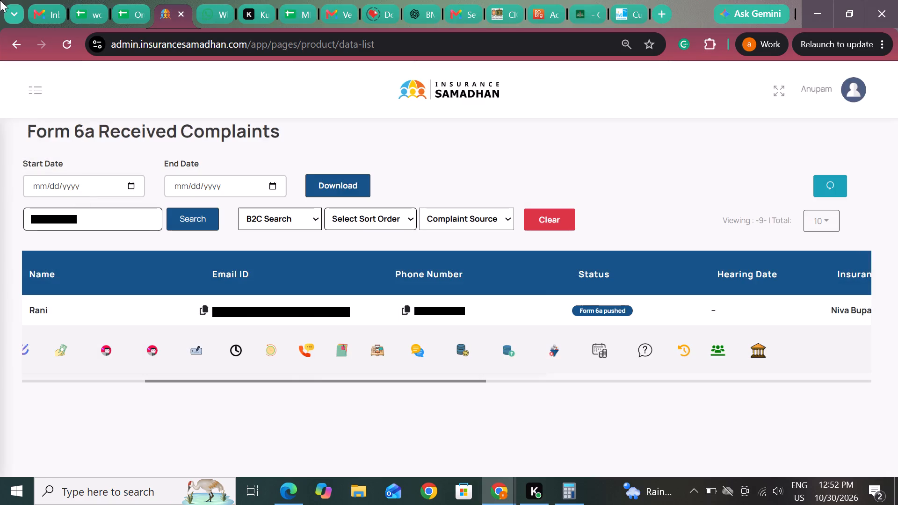
# Copy the row 556 customer's phone number from the complaint record and place a call to it from the Smartflo dialer.
pyautogui.click(408, 309)
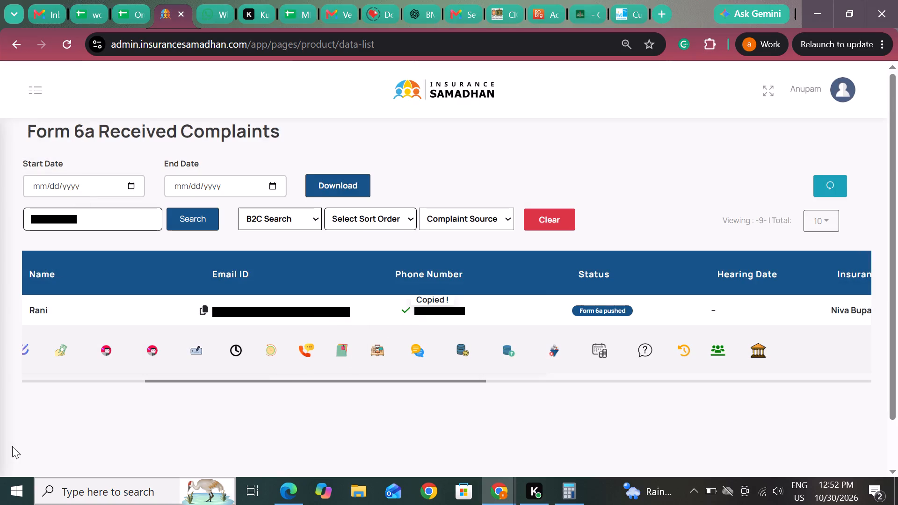
pyautogui.click(552, 13)
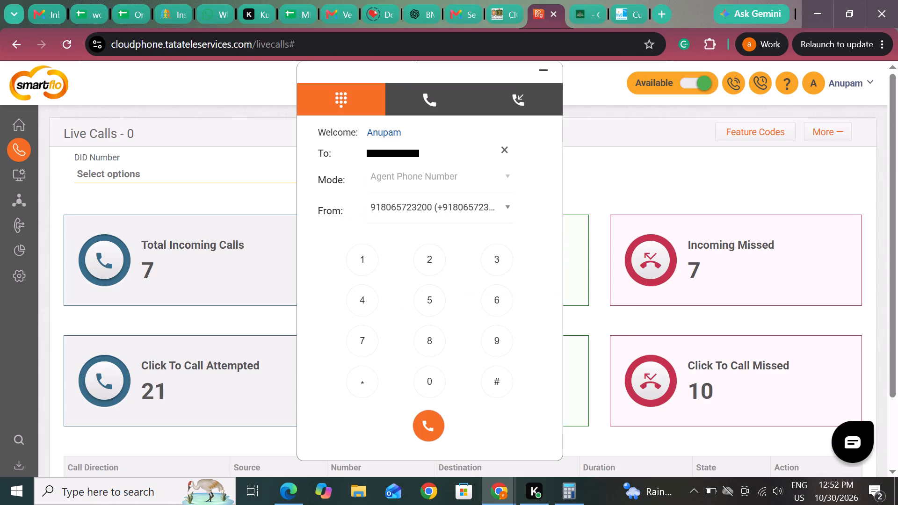
pyautogui.doubleClick(392, 159)
pyautogui.hotkey('ctrl', 'v')
pyautogui.click(431, 433)
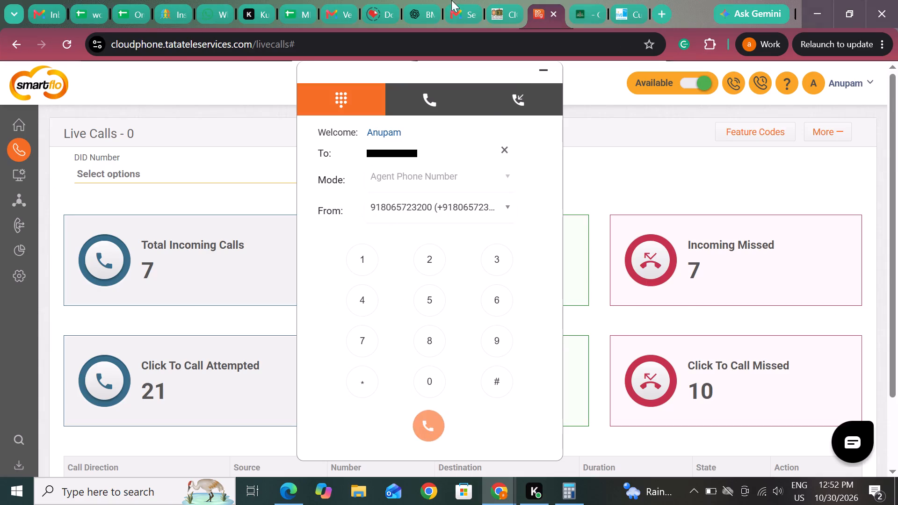
pyautogui.scroll(4, 238, 122)
# Return to the Form 6a complaints list, check the called customer's record and collapse its row of actions.
pyautogui.click(172, 26)
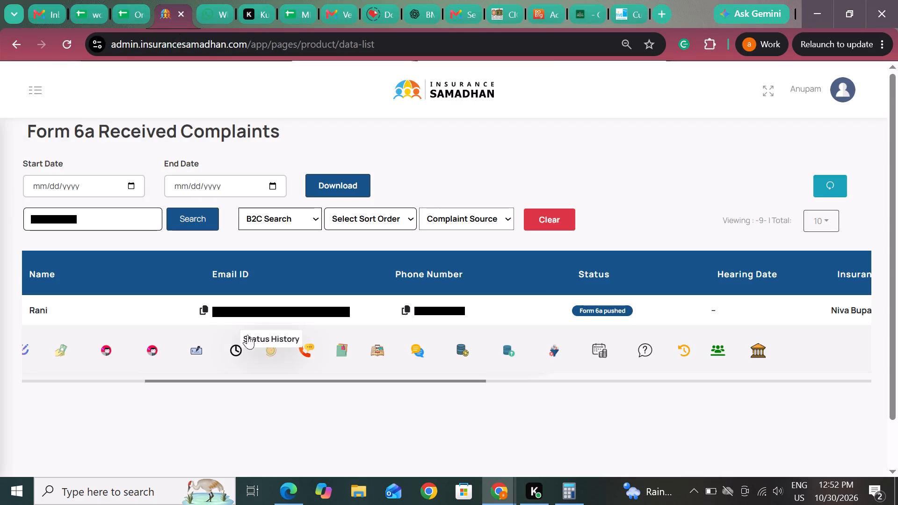
pyautogui.hscroll(-2, 203, 305)
pyautogui.hscroll(9, 203, 305)
pyautogui.click(131, 309)
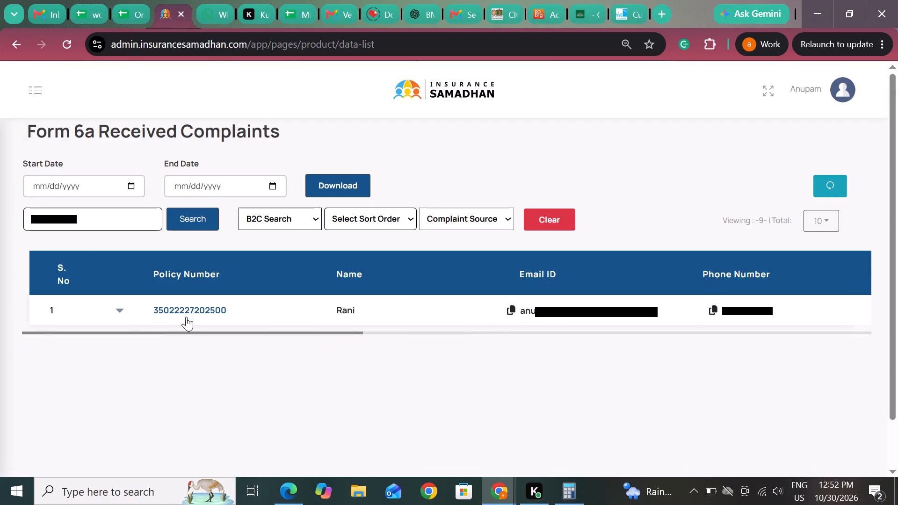
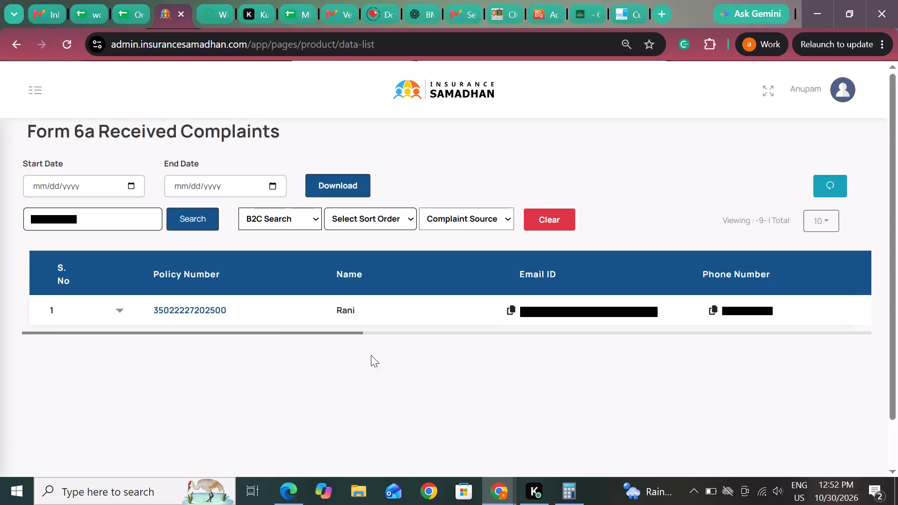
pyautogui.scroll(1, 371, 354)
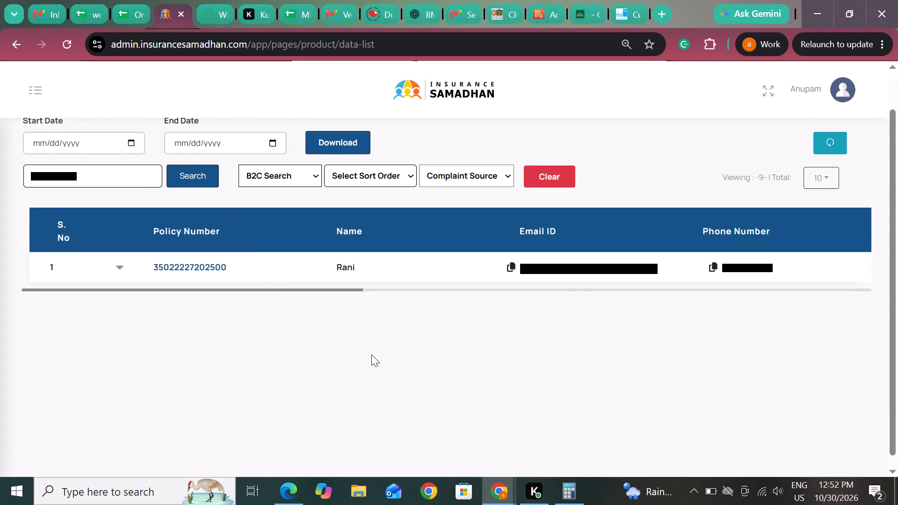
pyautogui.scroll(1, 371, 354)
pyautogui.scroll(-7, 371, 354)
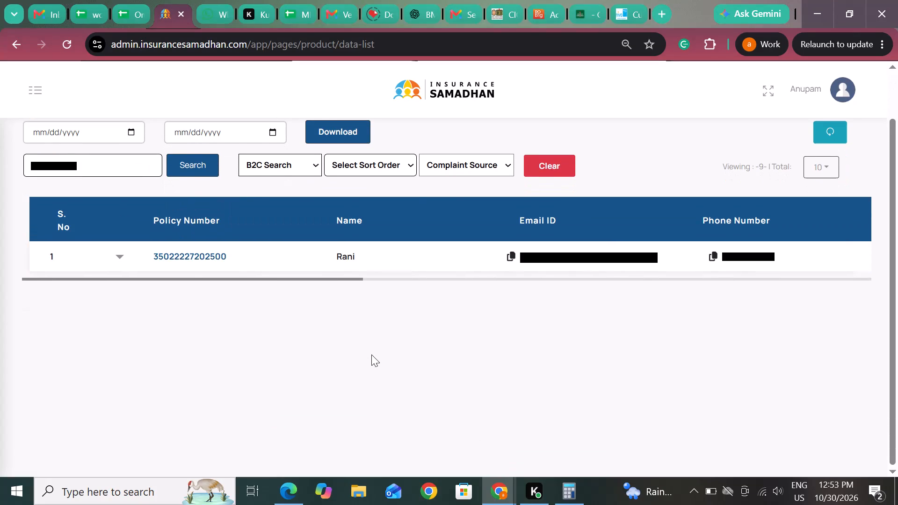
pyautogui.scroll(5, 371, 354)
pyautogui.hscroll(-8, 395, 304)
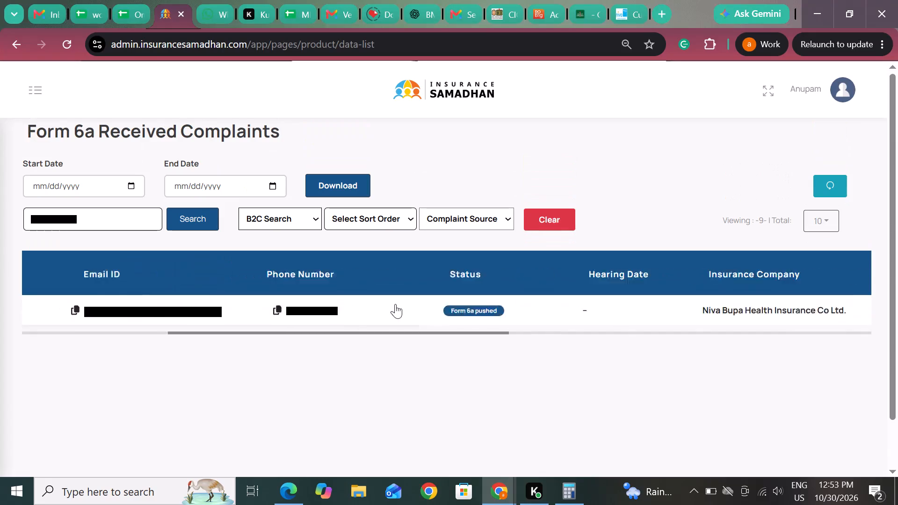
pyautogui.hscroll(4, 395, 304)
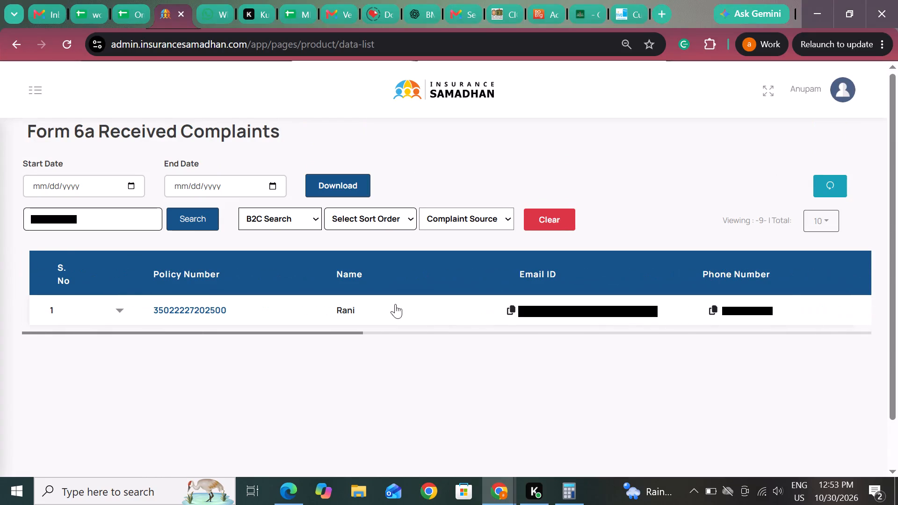
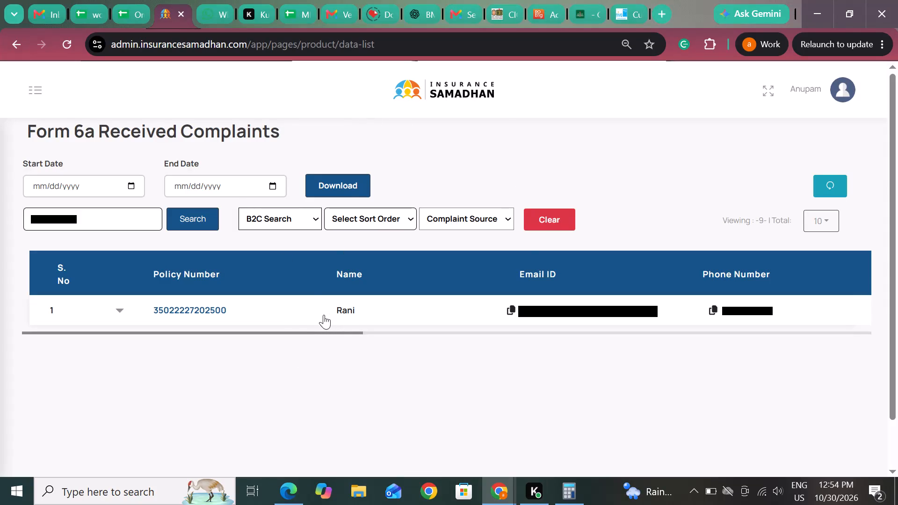
# Review the found complaint's status, hearing date and insurance company in the Form 6a Received Complaints list.
pyautogui.hscroll(-2, 442, 335)
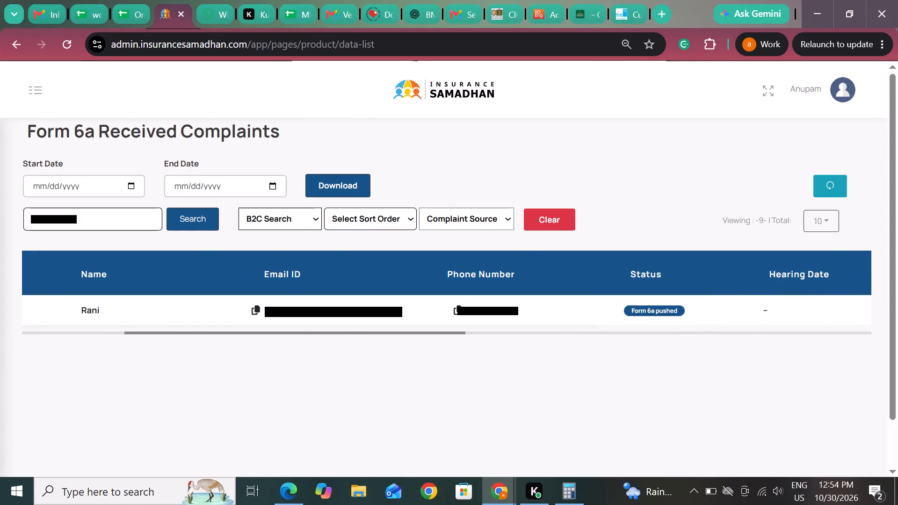
pyautogui.hscroll(-1, 346, 310)
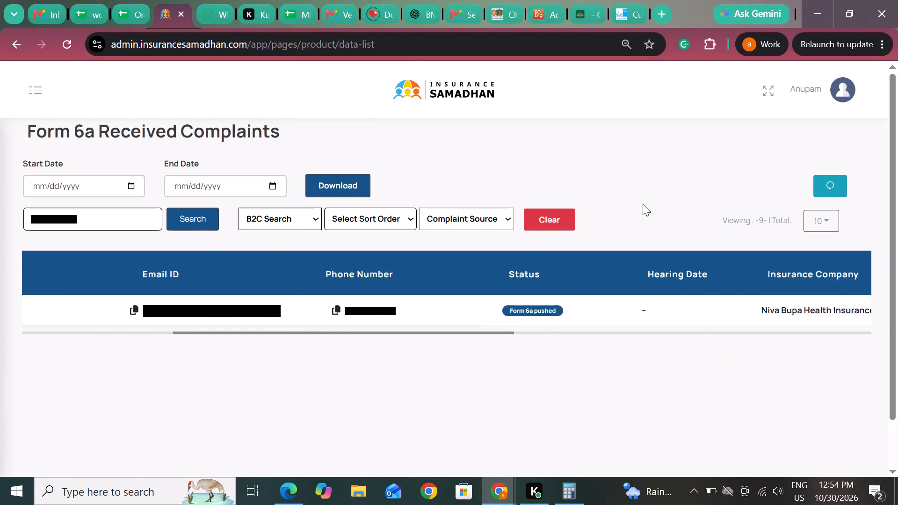
pyautogui.hscroll(7, 239, 303)
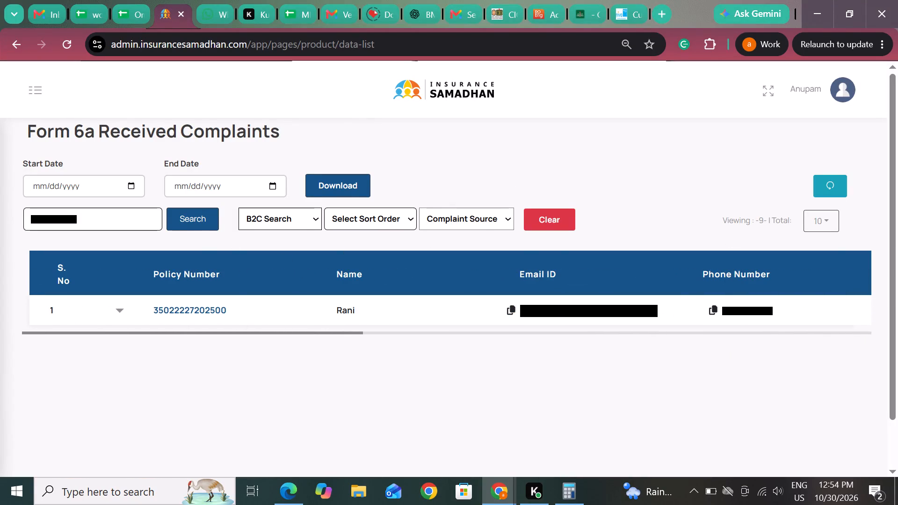
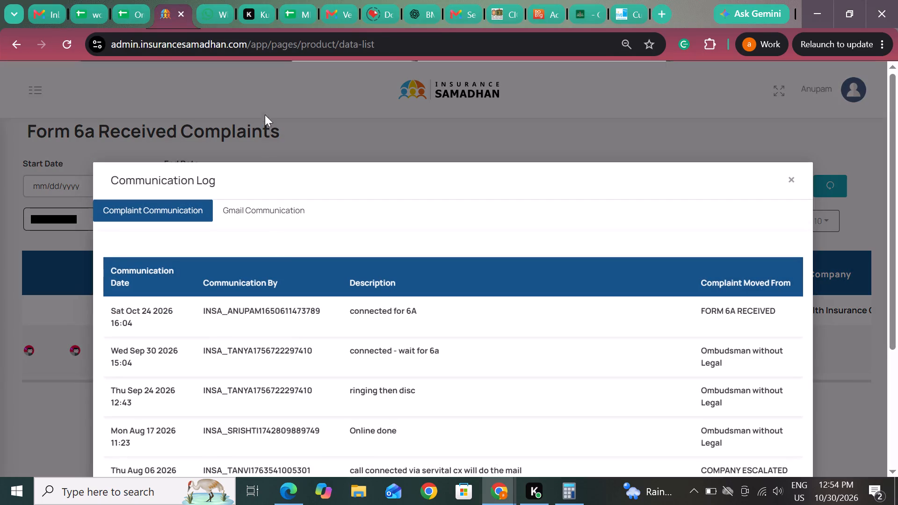
# Review the found complaint's communication log again and close it.
pyautogui.click(265, 115)
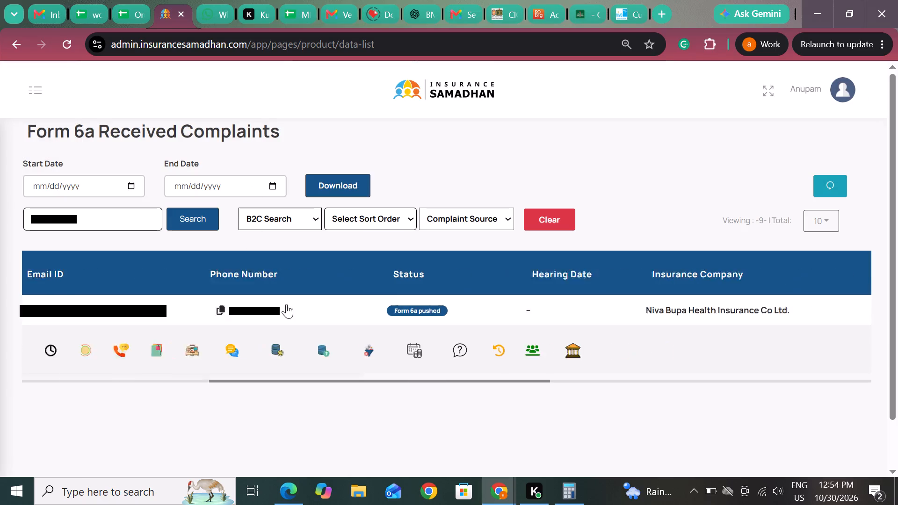
pyautogui.hscroll(-2, 311, 305)
pyautogui.click(481, 347)
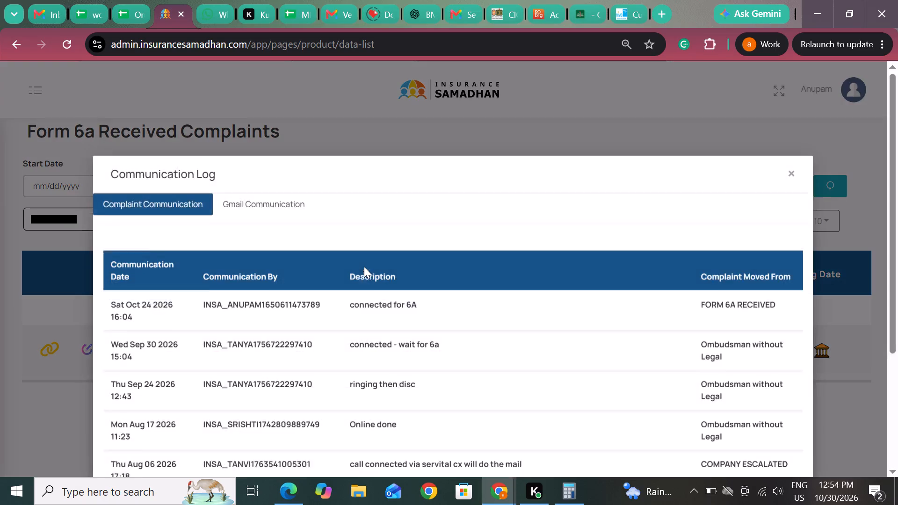
pyautogui.scroll(6, 364, 267)
pyautogui.click(348, 109)
# Copy the customer's phone number from the complaint record and call it from the Smartflo dialer.
pyautogui.click(468, 308)
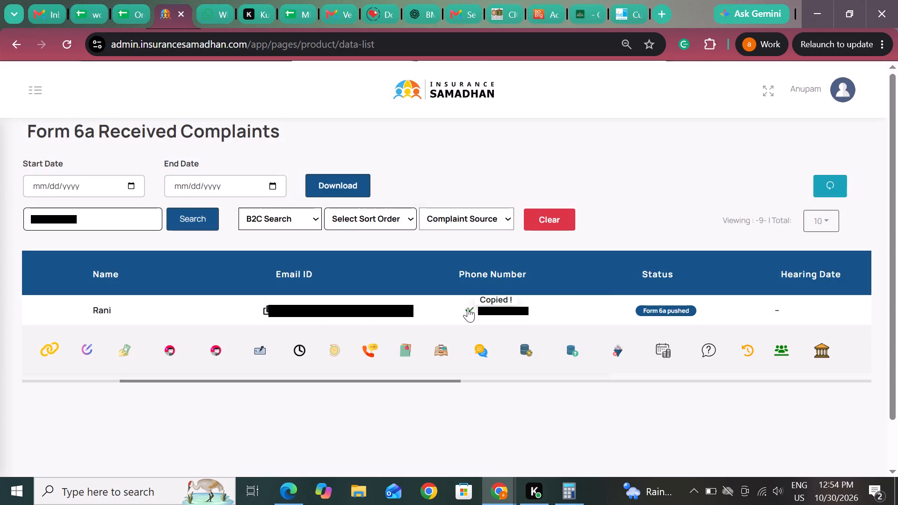
pyautogui.click(534, 22)
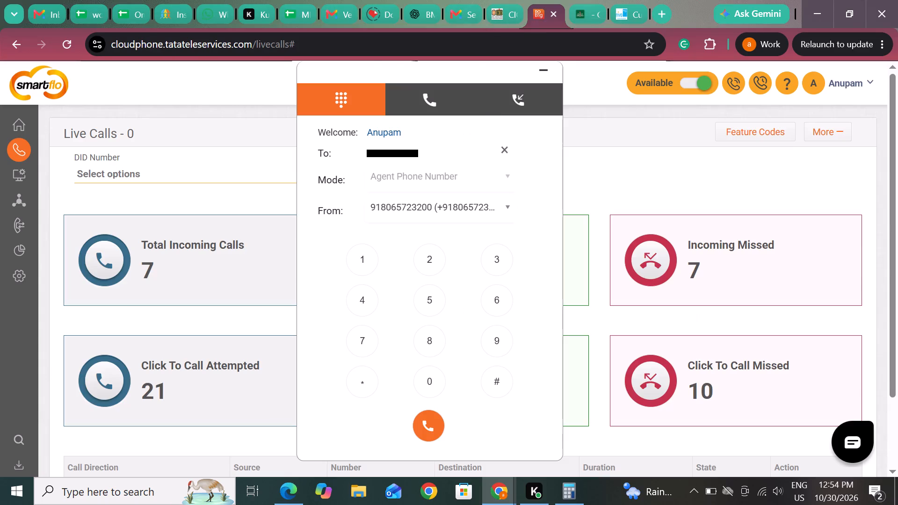
pyautogui.keyDown('ctrl'); pyautogui.doubleClick(417, 150); pyautogui.keyUp('ctrl')
pyautogui.hotkey('ctrl', 'v')
pyautogui.click(419, 432)
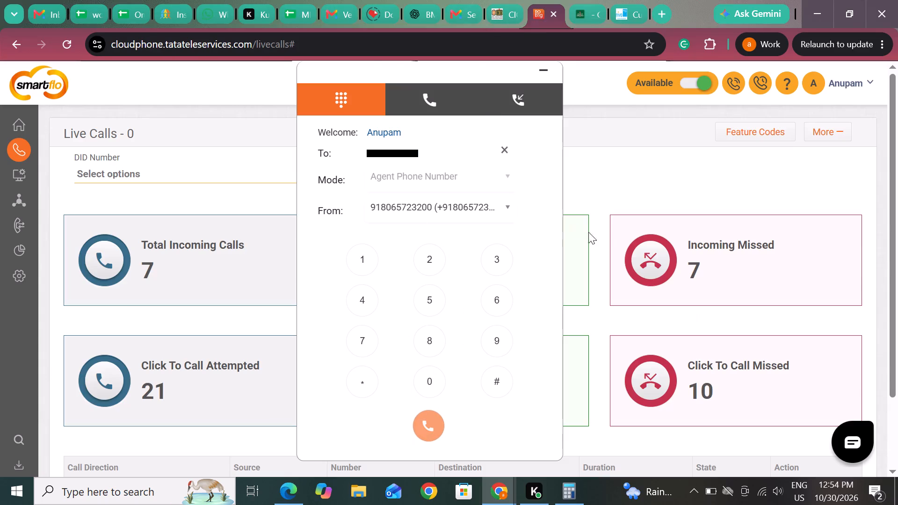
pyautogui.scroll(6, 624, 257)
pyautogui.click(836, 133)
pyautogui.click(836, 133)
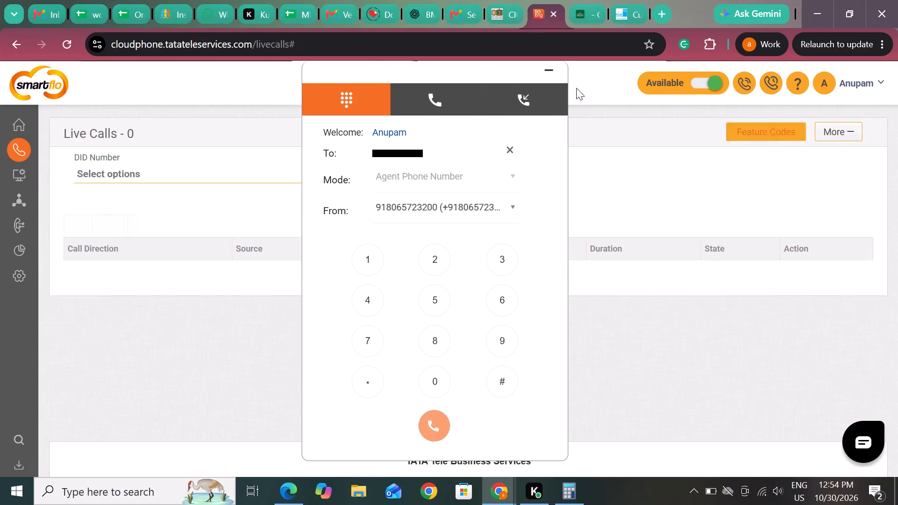
# Return to the Form 6a Received Complaints list and collapse the found complaint's row of actions.
pyautogui.click(164, 19)
pyautogui.scroll(1, 217, 303)
pyautogui.click(123, 311)
pyautogui.hscroll(-1, 348, 341)
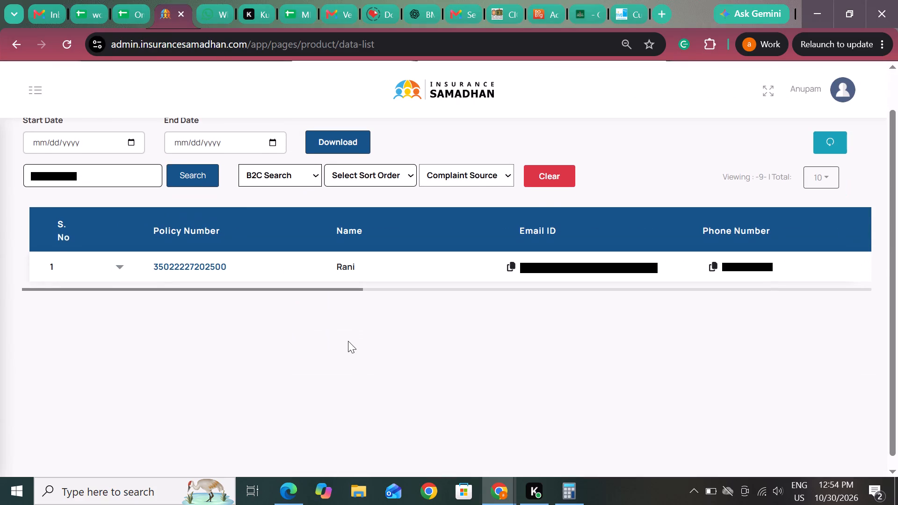
pyautogui.hscroll(-1, 348, 341)
pyautogui.scroll(1, 377, 284)
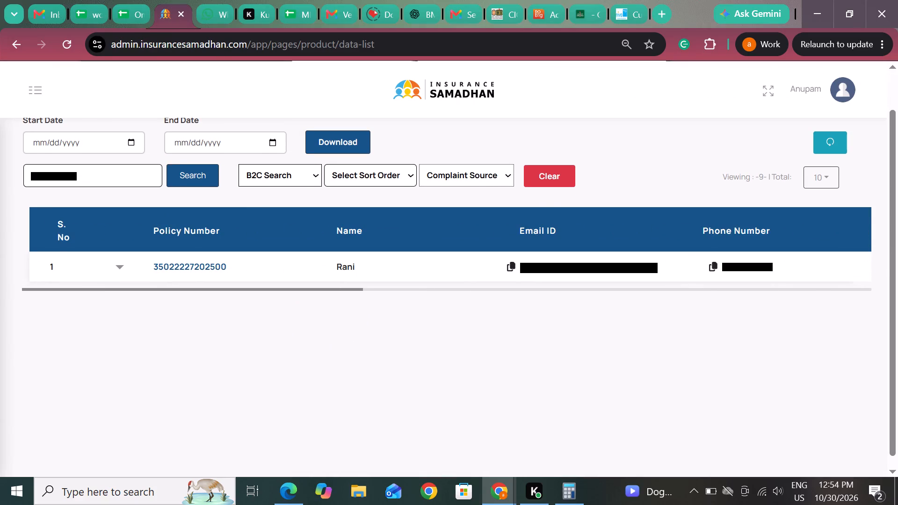
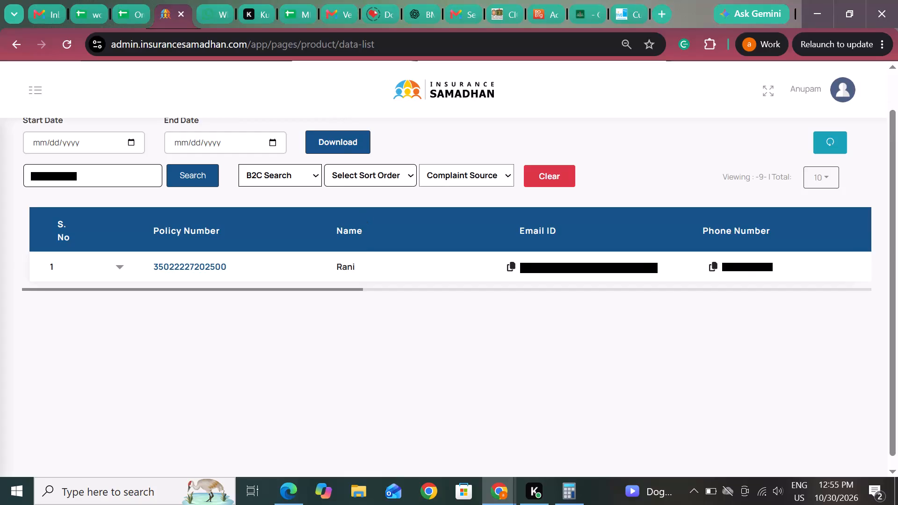
# Save the comment "nr" in the found Form 6a pushed complaint's communication log and close the log.
pyautogui.hscroll(-2, 368, 263)
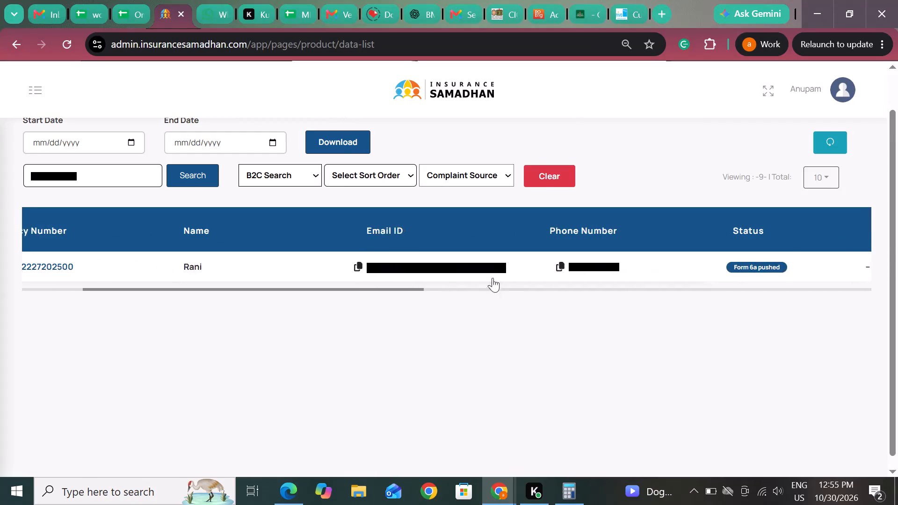
pyautogui.hscroll(-2, 492, 278)
pyautogui.click(506, 274)
pyautogui.click(528, 303)
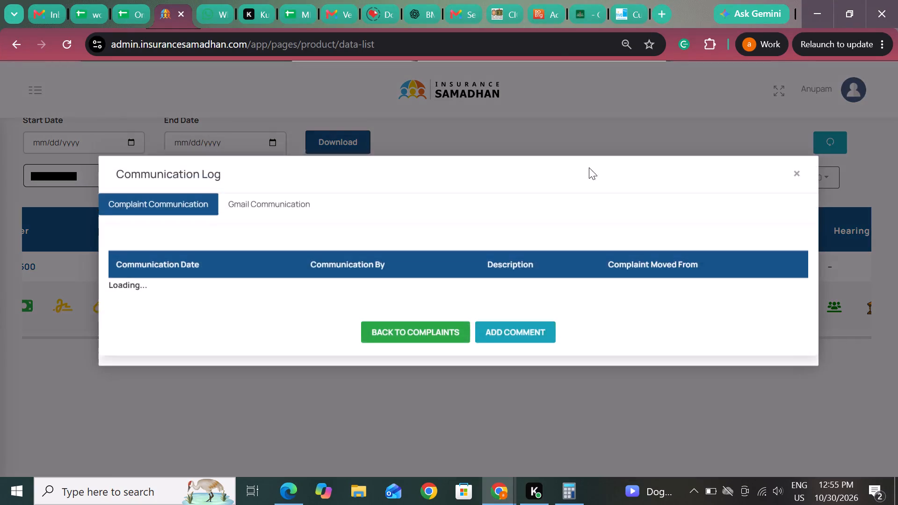
pyautogui.scroll(-14, 399, 313)
pyautogui.click(516, 434)
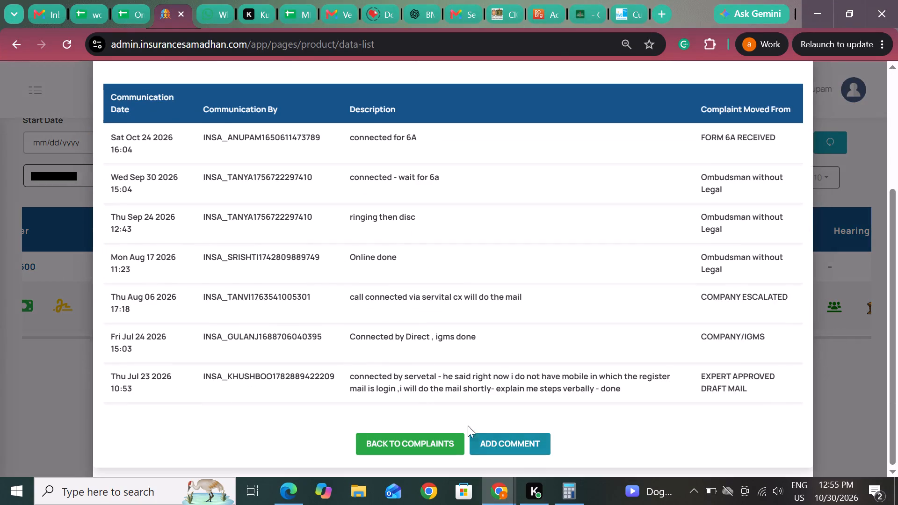
pyautogui.click(398, 324)
pyautogui.press('n')
pyautogui.press('r')
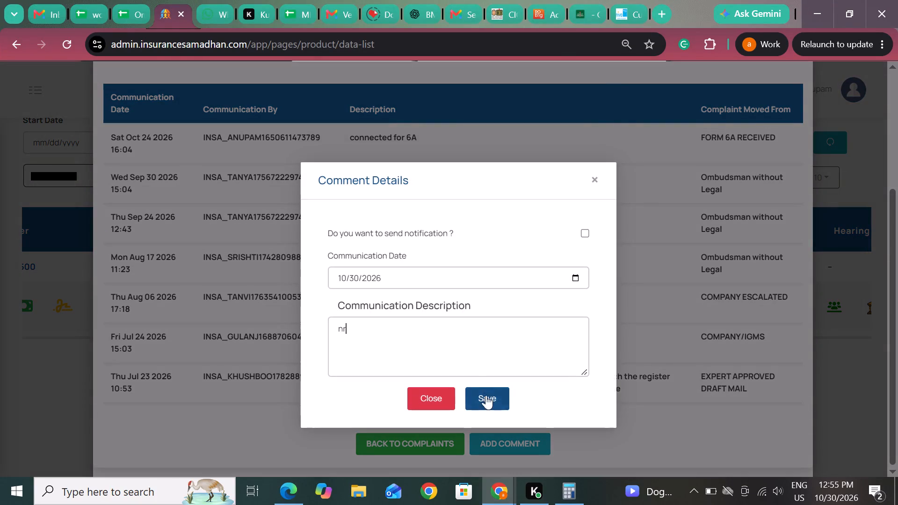
pyautogui.click(486, 395)
pyautogui.scroll(15, 346, 197)
pyautogui.click(192, 97)
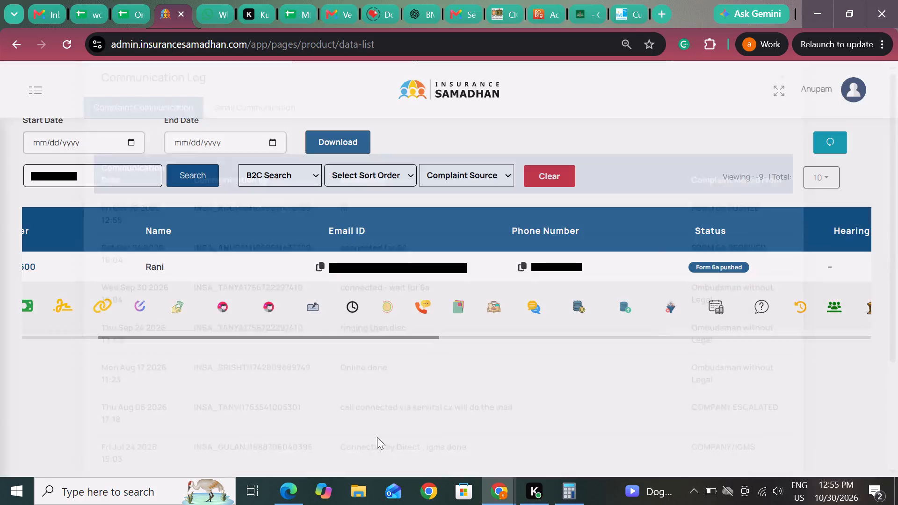
# Switch to the worksheet ombudsman 2026 spreadsheet and enter "nr" in cell B556 as the call outcome.
pyautogui.click(129, 19)
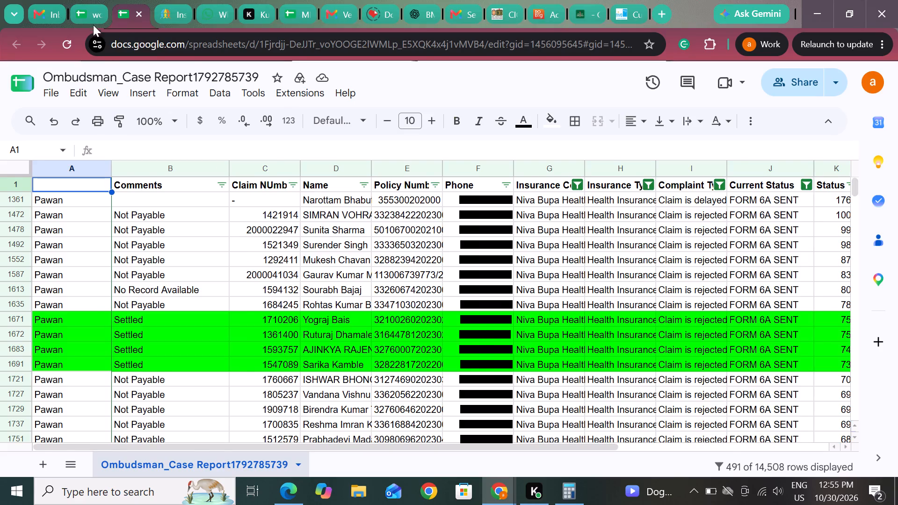
pyautogui.click(94, 21)
pyautogui.click(195, 300)
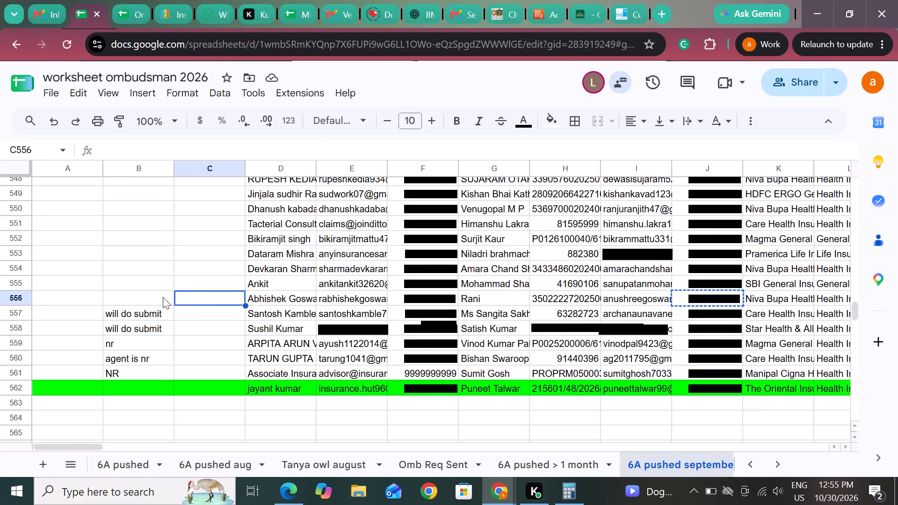
pyautogui.click(159, 297)
pyautogui.press('n')
pyautogui.press('r')
pyautogui.click(145, 318)
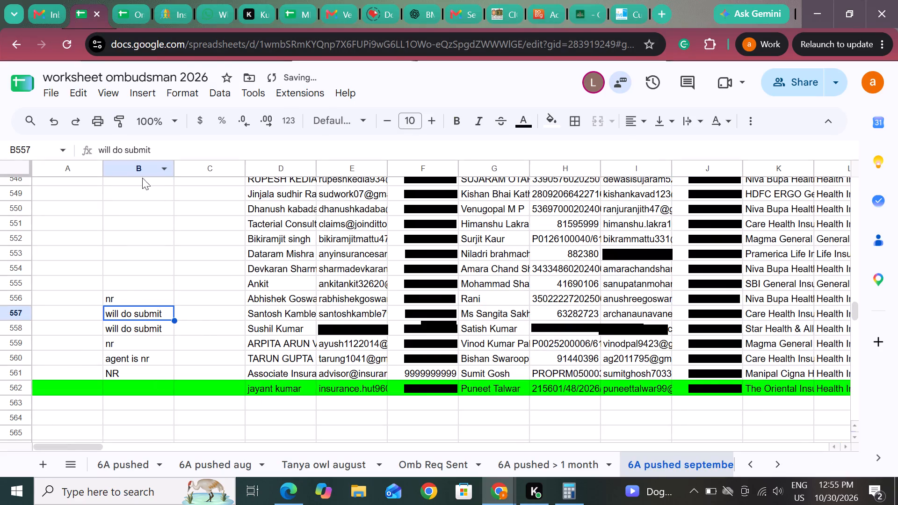
# Copy the customer's phone number from column J of row 555 in the September 6A pushed sheet.
pyautogui.click(137, 276)
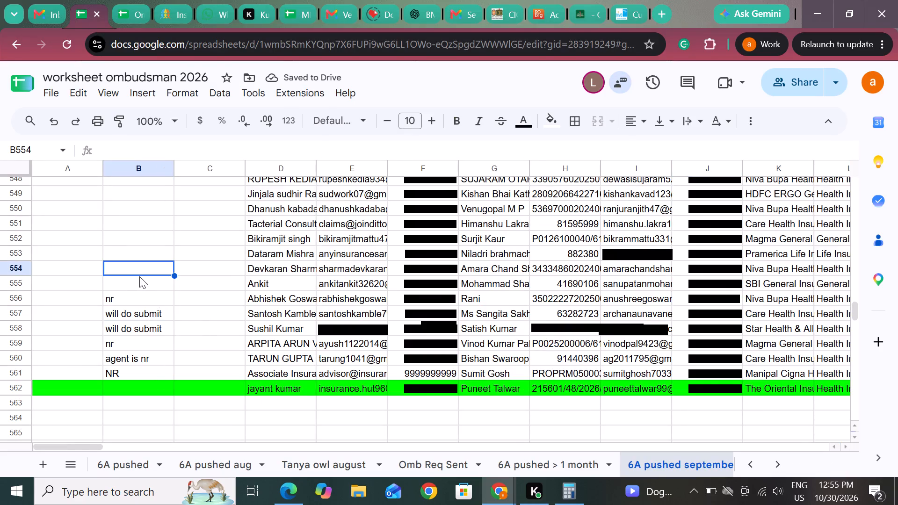
pyautogui.click(145, 283)
pyautogui.click(365, 277)
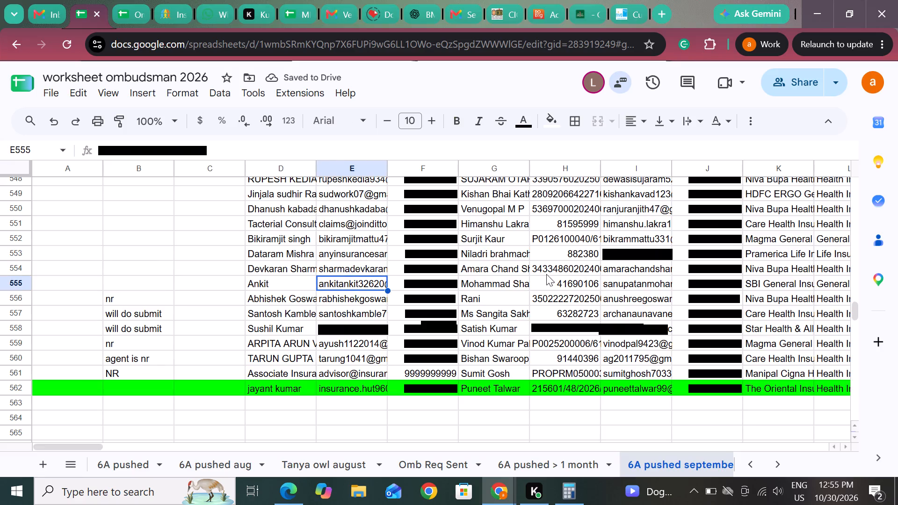
pyautogui.click(547, 274)
pyautogui.click(492, 278)
pyautogui.click(559, 283)
pyautogui.click(608, 284)
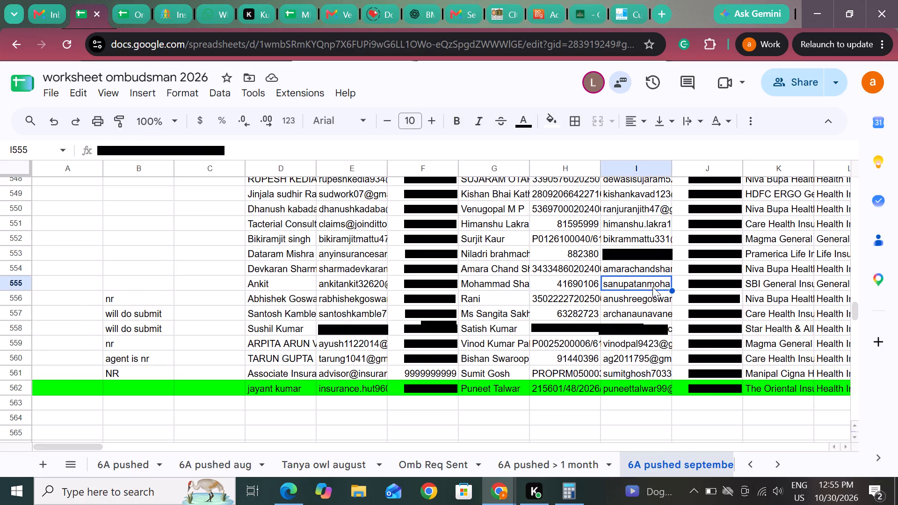
pyautogui.click(688, 287)
pyautogui.hotkey('ctrl', 'c')
pyautogui.hotkey('ctrl', 'c')
pyautogui.hotkey('ctrl', 'c')
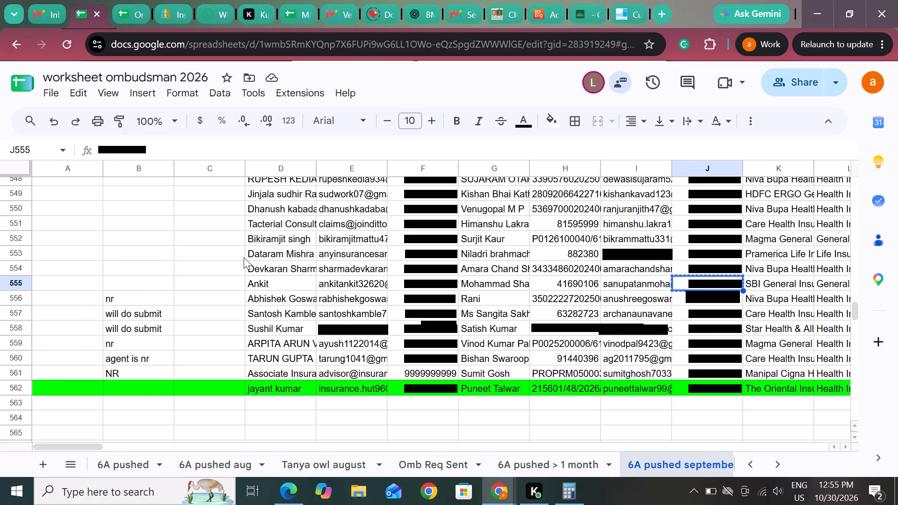
# Return to the complaints portal and review the previous complaint's communication log, closing it when done.
pyautogui.scroll(6, 241, 267)
pyautogui.click(169, 19)
pyautogui.hscroll(1, 239, 251)
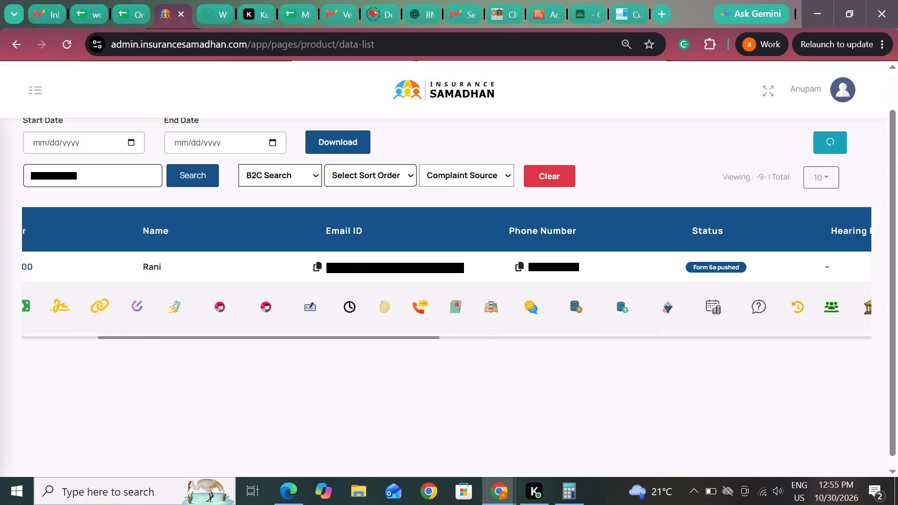
pyautogui.hscroll(1, 239, 251)
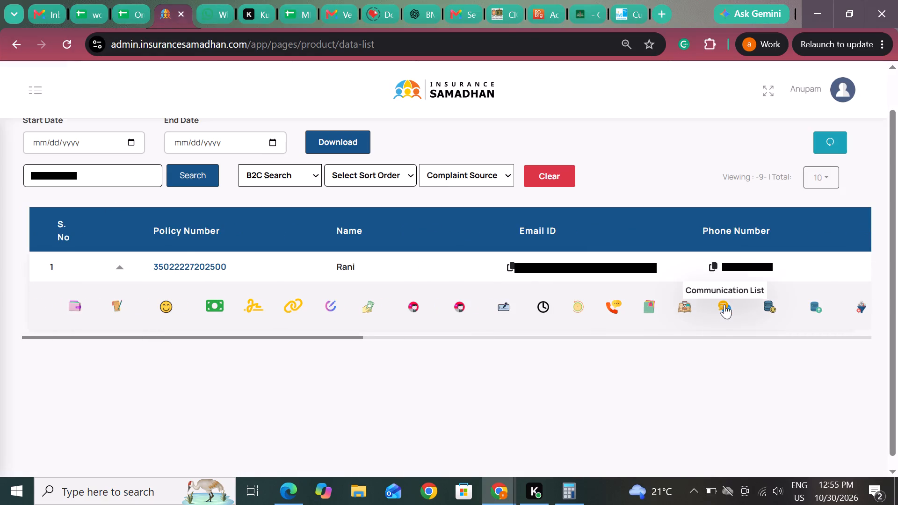
pyautogui.click(724, 304)
pyautogui.scroll(6, 335, 326)
pyautogui.click(230, 99)
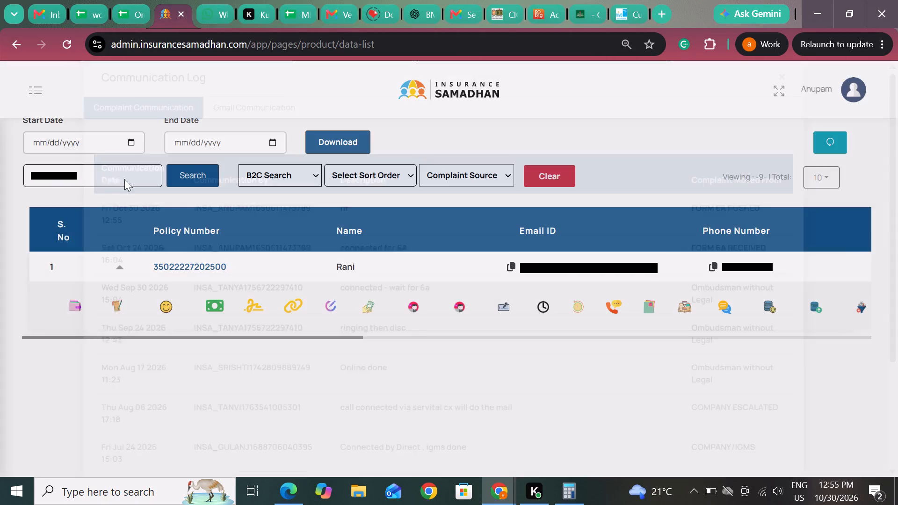
# Search the complaints list for the phone number copied from row 555.
pyautogui.doubleClick(110, 173)
pyautogui.hotkey('ctrl', 'v')
pyautogui.click(208, 172)
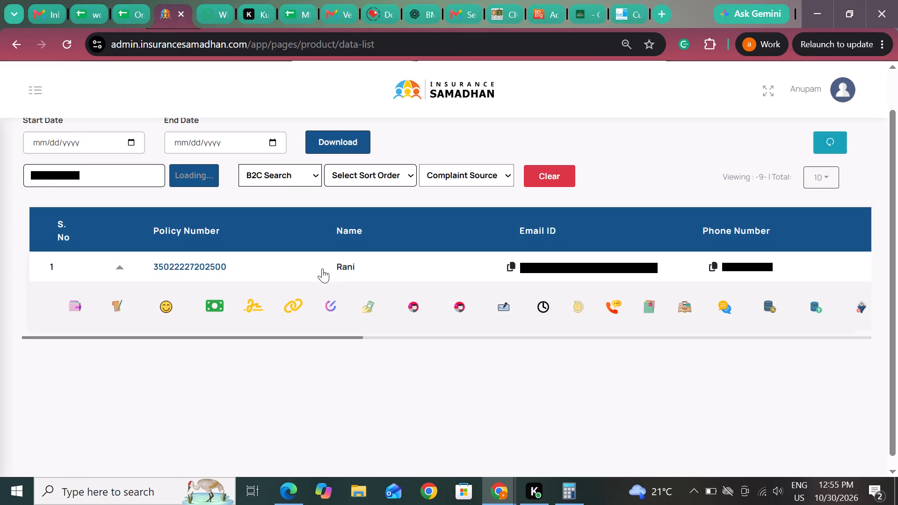
# Copy the phone number from the found SBI General complaint record and call it from the Smartflo dialer.
pyautogui.hscroll(-2, 375, 271)
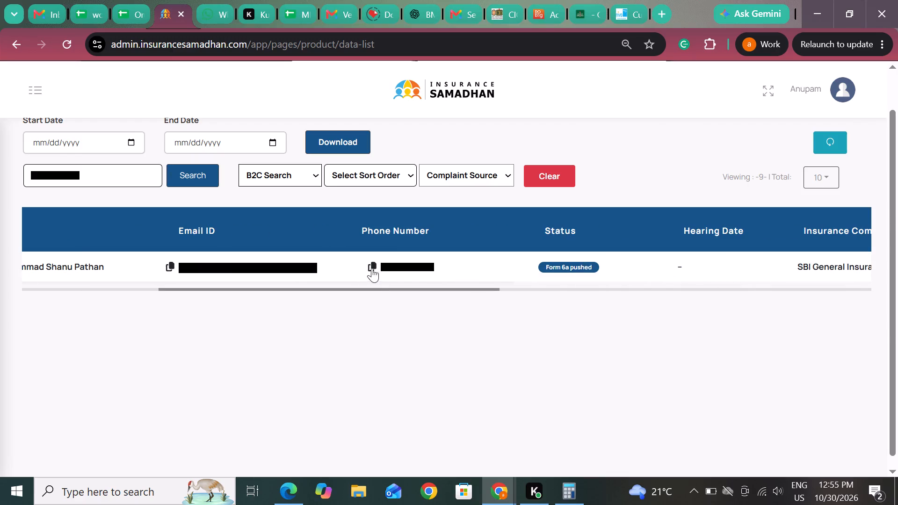
pyautogui.click(369, 268)
pyautogui.hscroll(-1, 369, 268)
pyautogui.scroll(3, 408, 10)
pyautogui.click(546, 23)
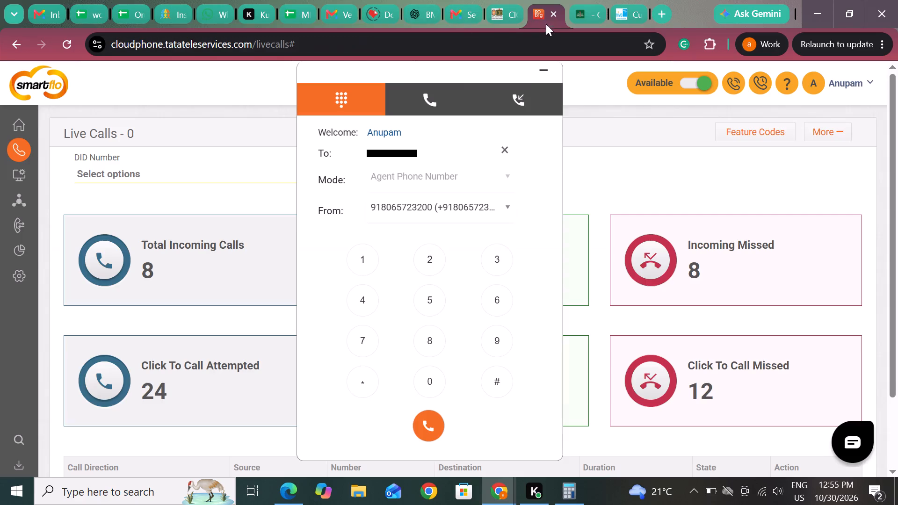
pyautogui.keyDown('ctrl'); pyautogui.doubleClick(403, 153); pyautogui.keyUp('ctrl')
pyautogui.hotkey('ctrl', 'v')
pyautogui.click(430, 430)
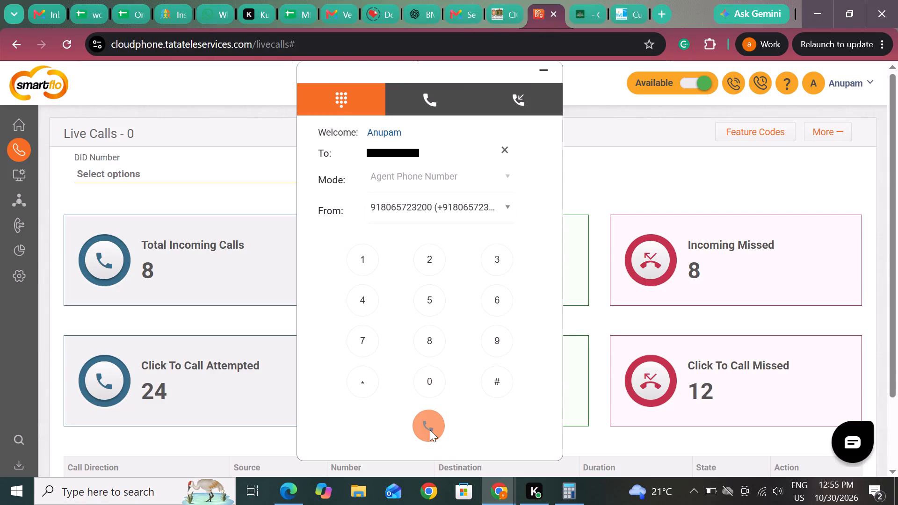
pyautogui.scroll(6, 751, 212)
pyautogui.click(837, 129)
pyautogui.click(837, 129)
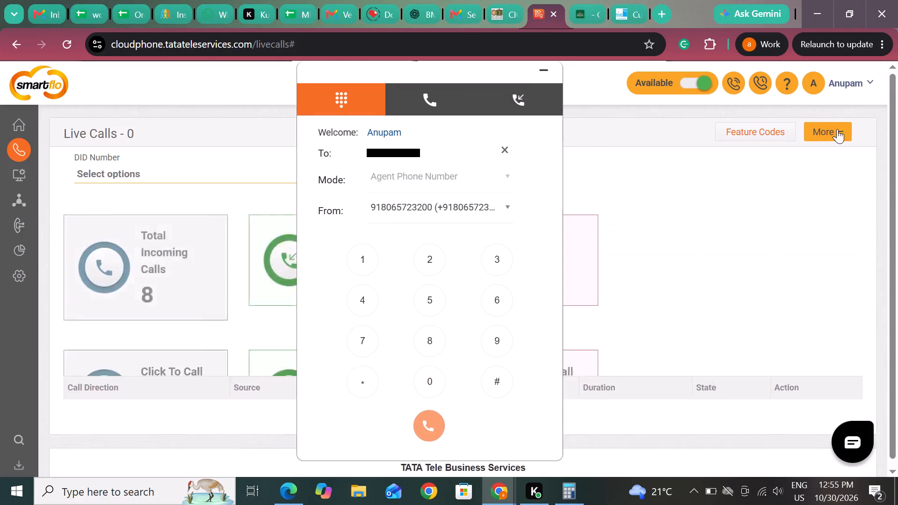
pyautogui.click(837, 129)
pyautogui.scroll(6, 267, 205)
# Return to the complaints portal and bring the start of the found complaint's row into view.
pyautogui.click(178, 7)
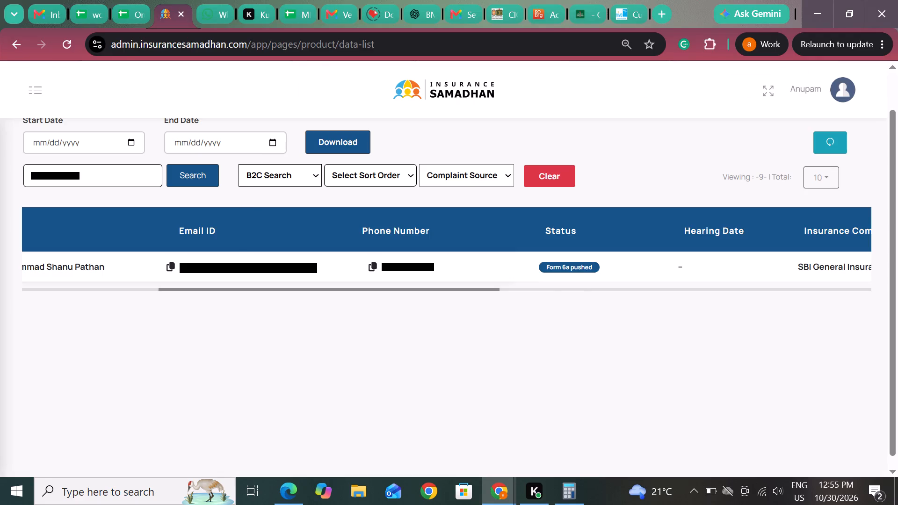
pyautogui.hscroll(2, 231, 244)
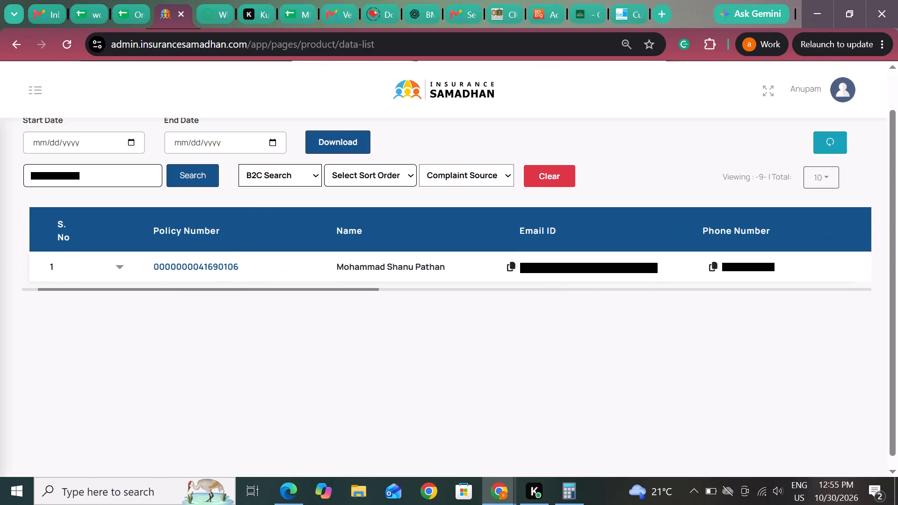
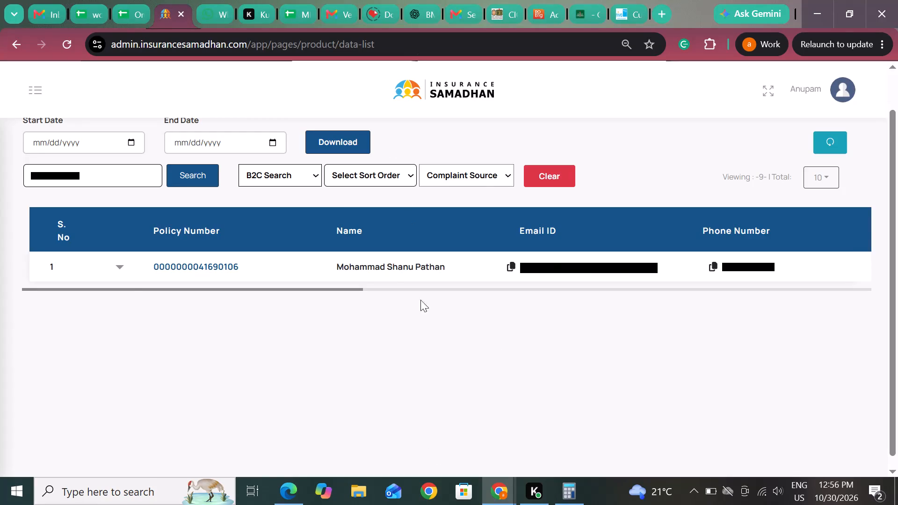
# Open the found complaint's record by its policy number and copy the customer's phone number.
pyautogui.scroll(1, 394, 262)
pyautogui.click(214, 262)
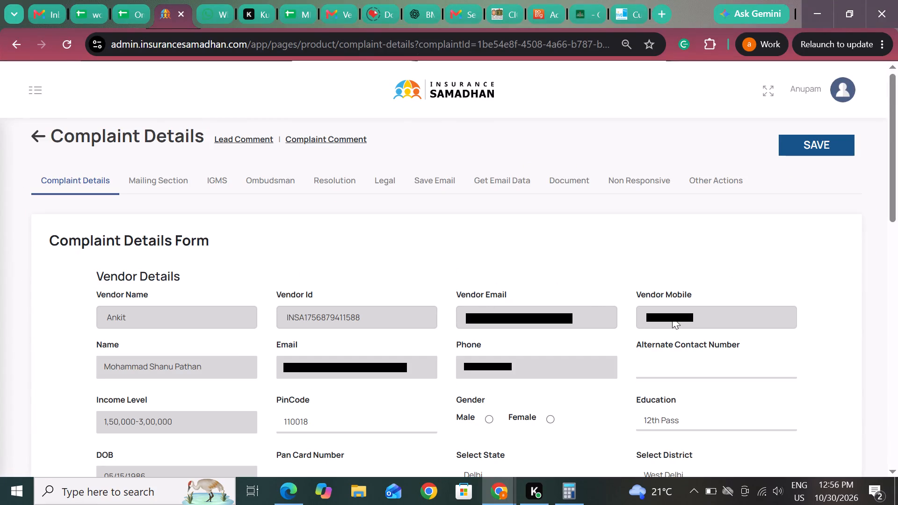
pyautogui.moveTo(525, 373); pyautogui.dragTo(411, 375)
pyautogui.hotkey('ctrl', 'c')
pyautogui.hotkey('ctrl', 'c')
pyautogui.hotkey('ctrl', 'c')
# Switch to Smartflo and call the copied phone number from the dialer, replacing the previously entered number.
pyautogui.click(541, 21)
pyautogui.scroll(6, 619, 126)
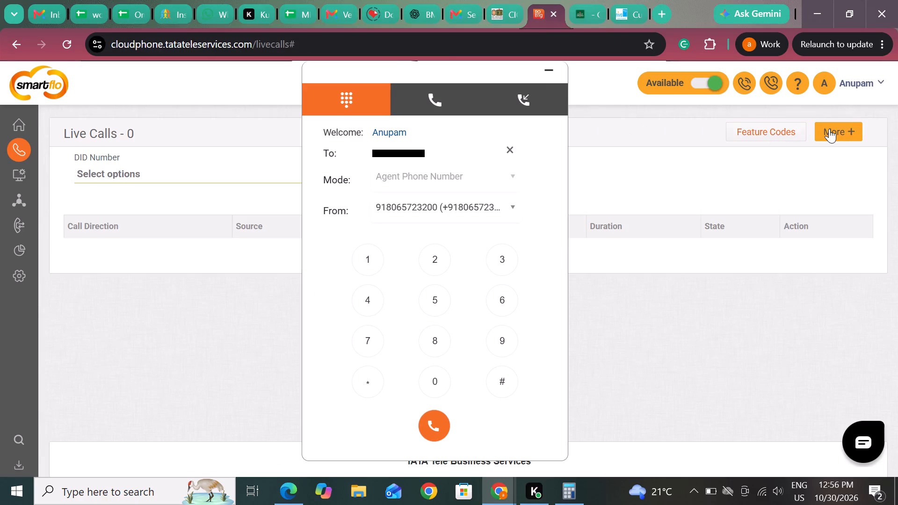
pyautogui.click(829, 129)
pyautogui.click(832, 129)
pyautogui.click(832, 129)
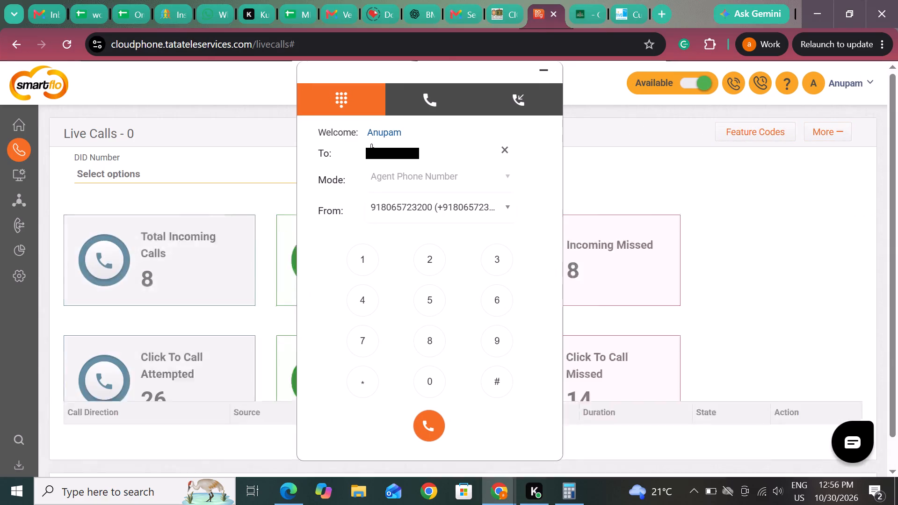
pyautogui.keyDown('ctrl'); pyautogui.doubleClick(389, 149); pyautogui.keyUp('ctrl')
pyautogui.hotkey('ctrl', 'v')
pyautogui.click(435, 430)
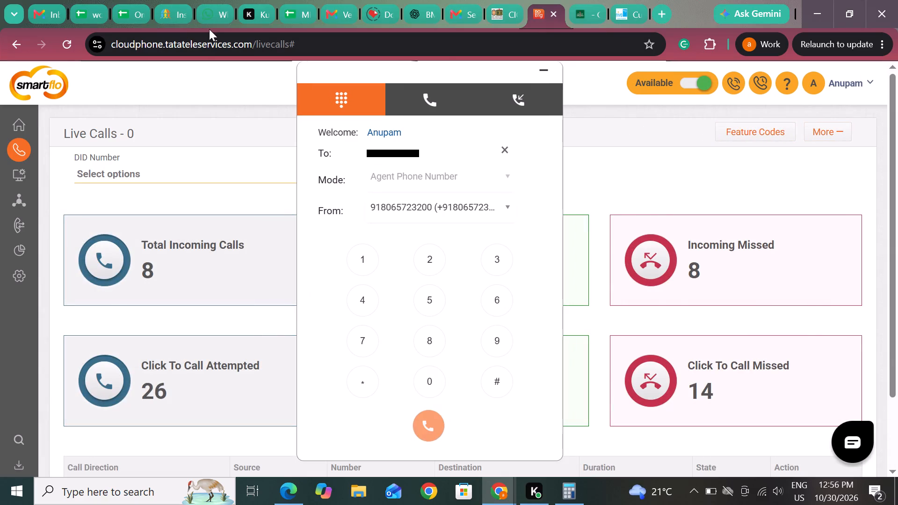
# Return to the complaints portal and go back from the complaint details to the complaints list.
pyautogui.scroll(5, 189, 32)
pyautogui.click(159, 21)
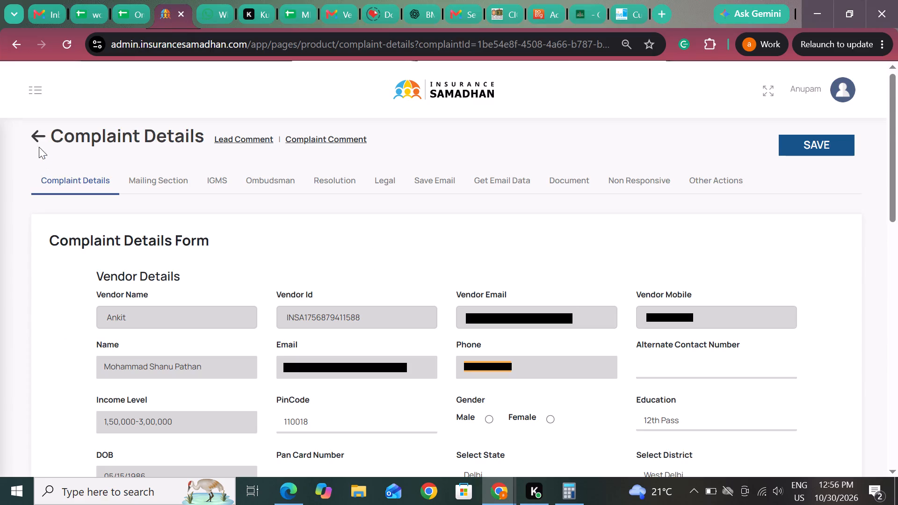
pyautogui.click(33, 132)
# Examine the complaint's row across its contact, status, hearing date and insurance company columns.
pyautogui.scroll(-3, 366, 227)
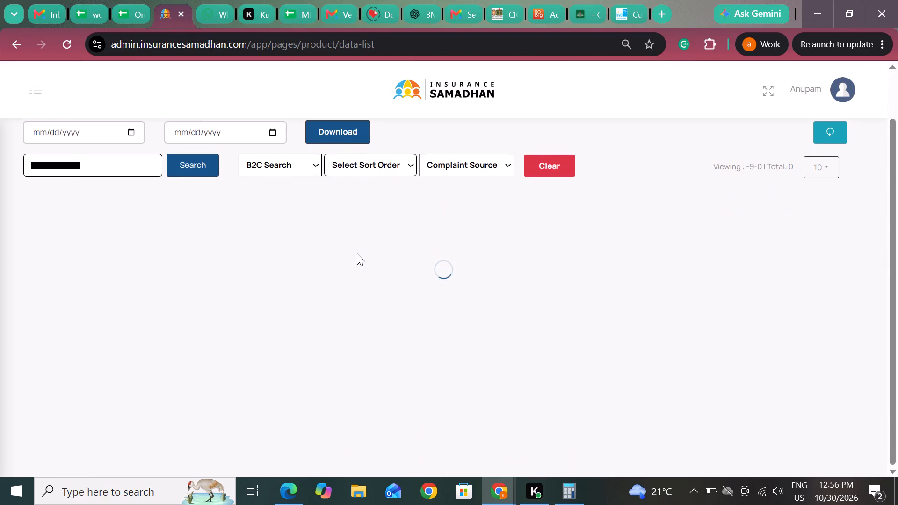
pyautogui.scroll(1, 403, 273)
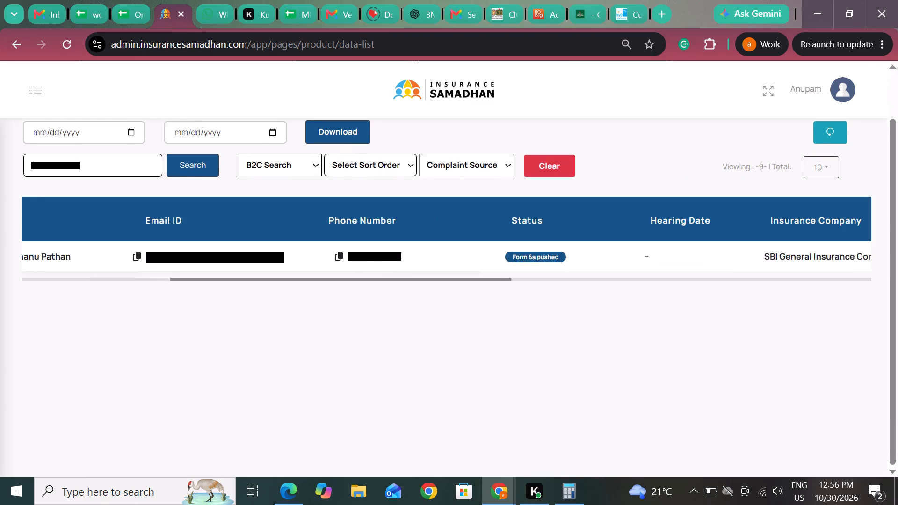
pyautogui.scroll(1, 401, 273)
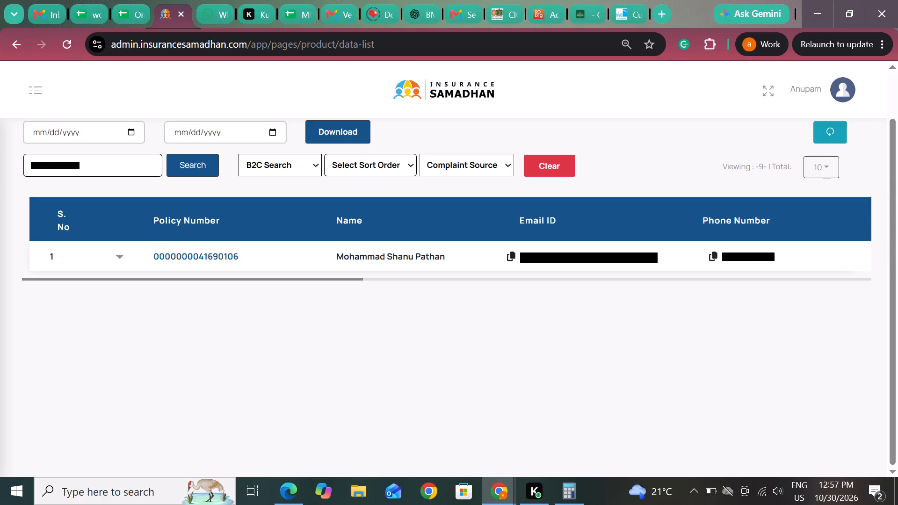
pyautogui.hscroll(-1, 394, 258)
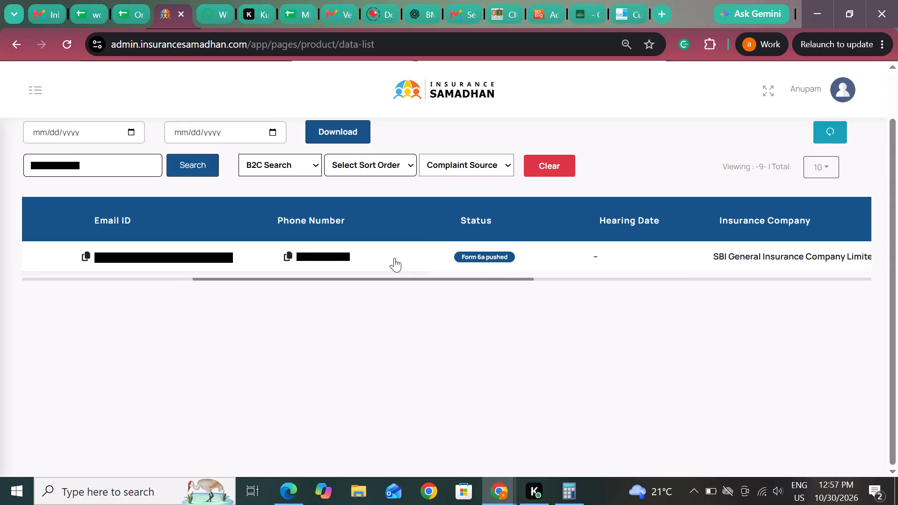
pyautogui.hscroll(-3, 394, 258)
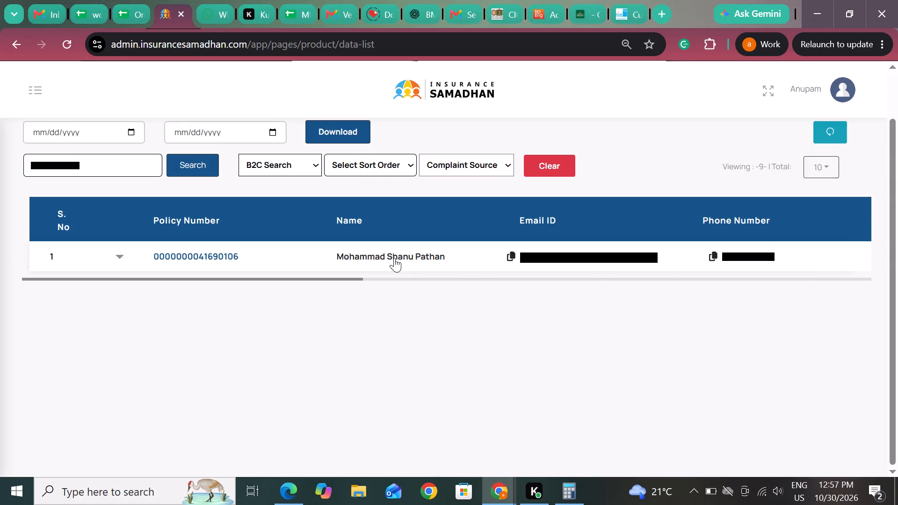
pyautogui.hscroll(-1, 394, 258)
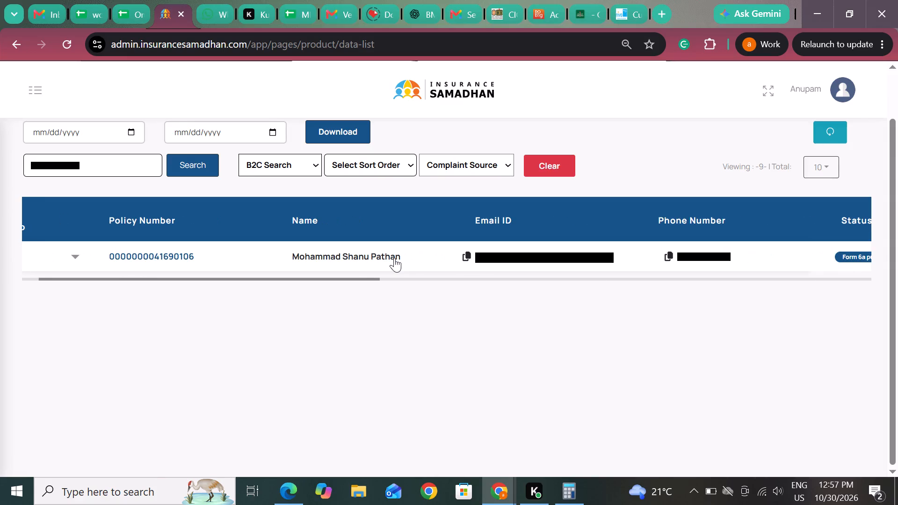
pyautogui.hscroll(-6, 394, 258)
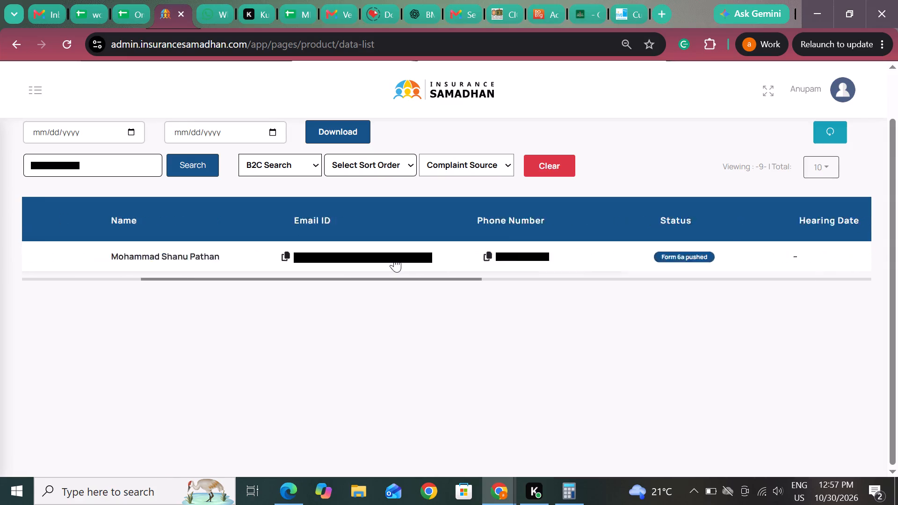
pyautogui.hscroll(-5, 394, 258)
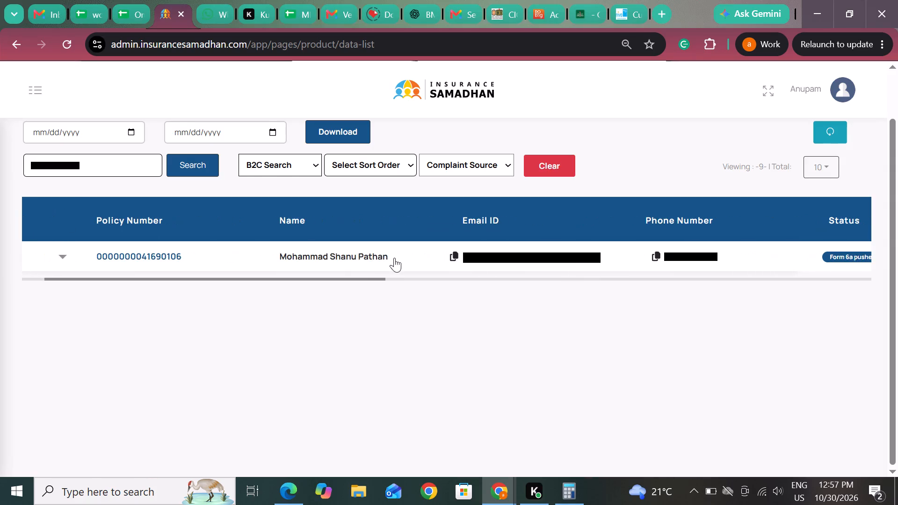
pyautogui.hscroll(-3, 394, 258)
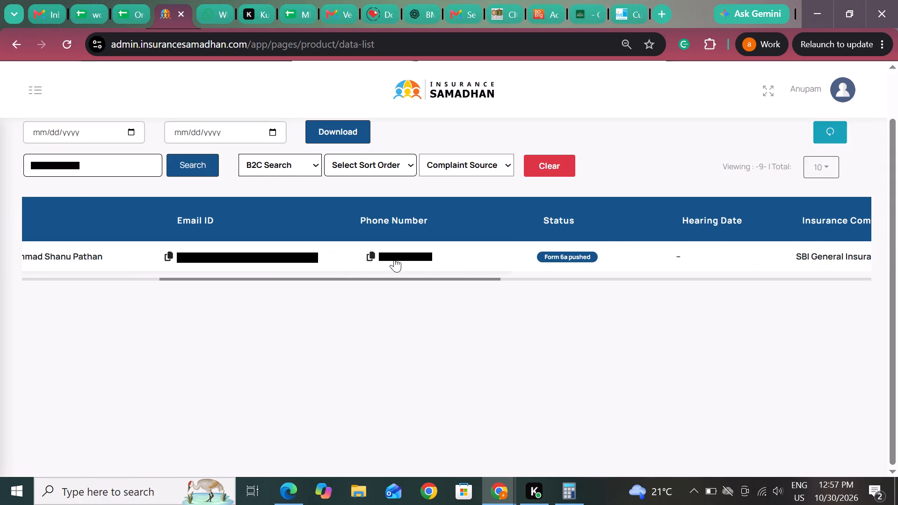
pyautogui.hscroll(-1, 394, 258)
pyautogui.hscroll(5, 394, 258)
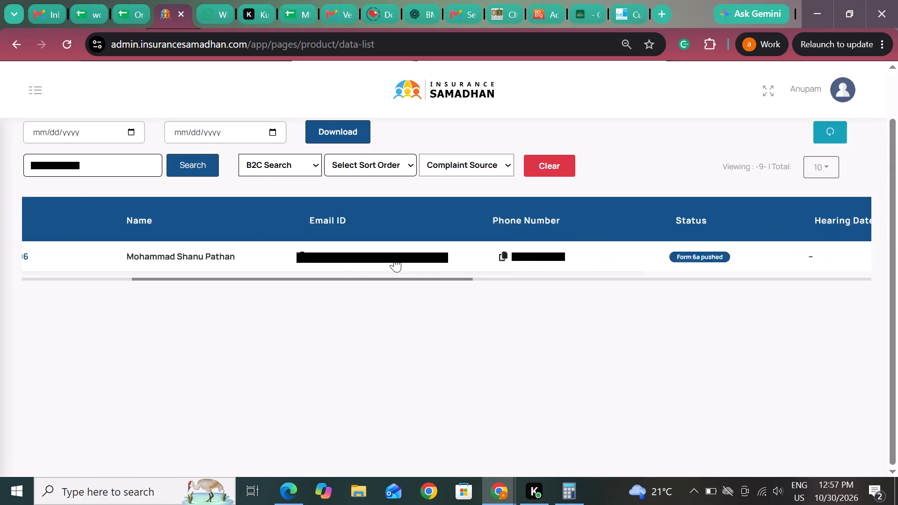
# Open the complaint's record and review its Ombudsman Form 6A data and its complaint details form.
pyautogui.click(228, 253)
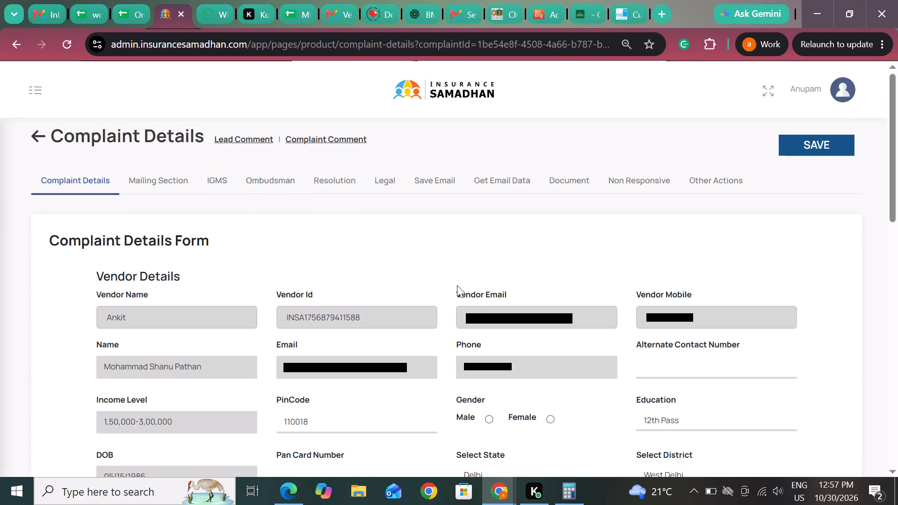
pyautogui.scroll(-1, 488, 296)
pyautogui.scroll(6, 355, 289)
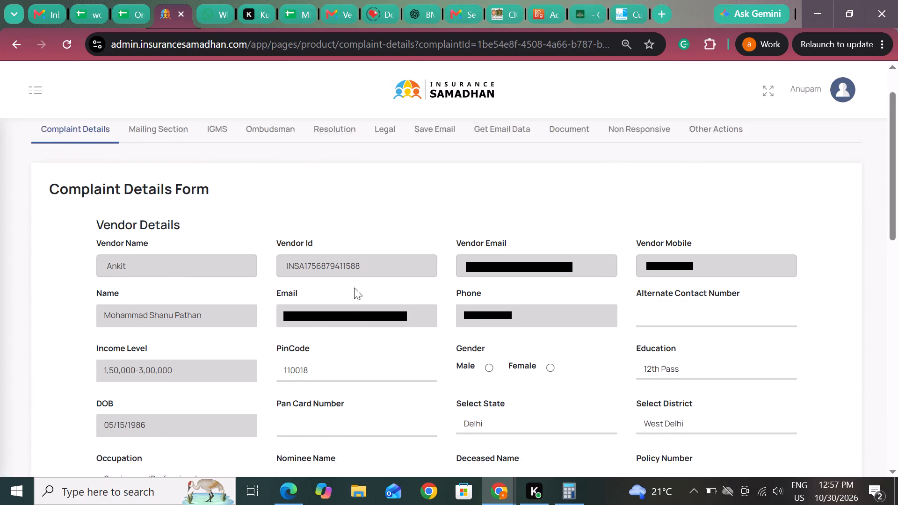
pyautogui.click(272, 179)
pyautogui.scroll(-4, 351, 226)
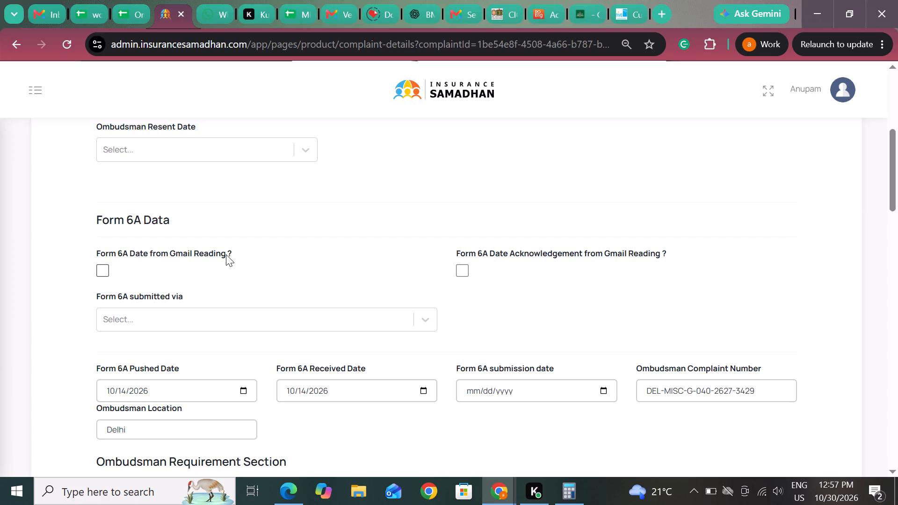
pyautogui.scroll(8, 0, 246)
pyautogui.click(63, 171)
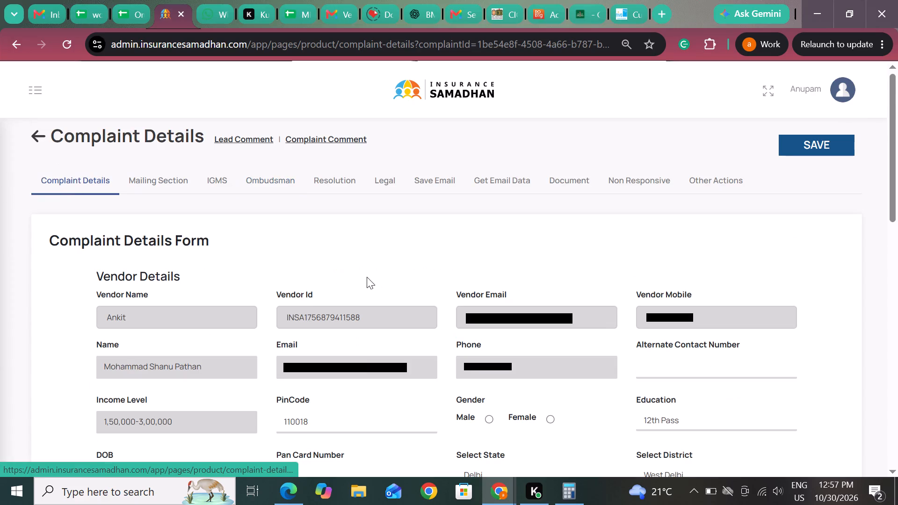
pyautogui.scroll(-2, 218, 252)
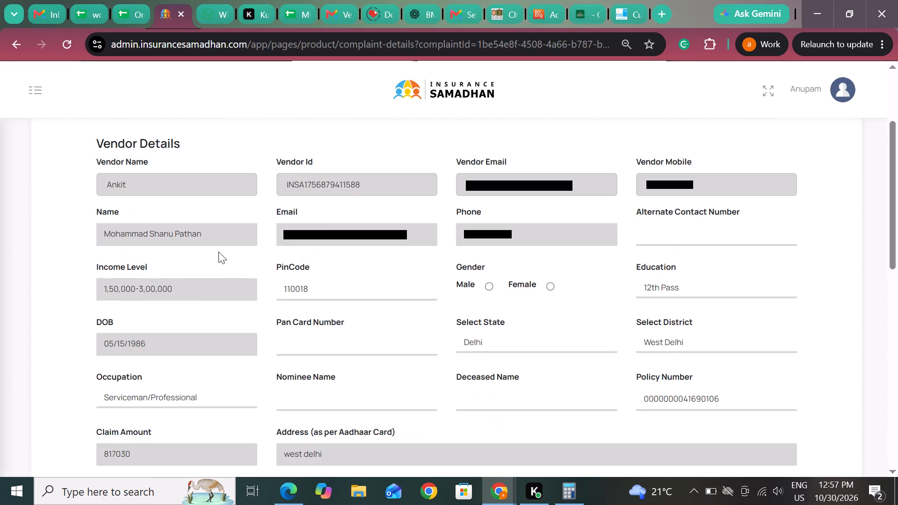
pyautogui.scroll(6, 416, 245)
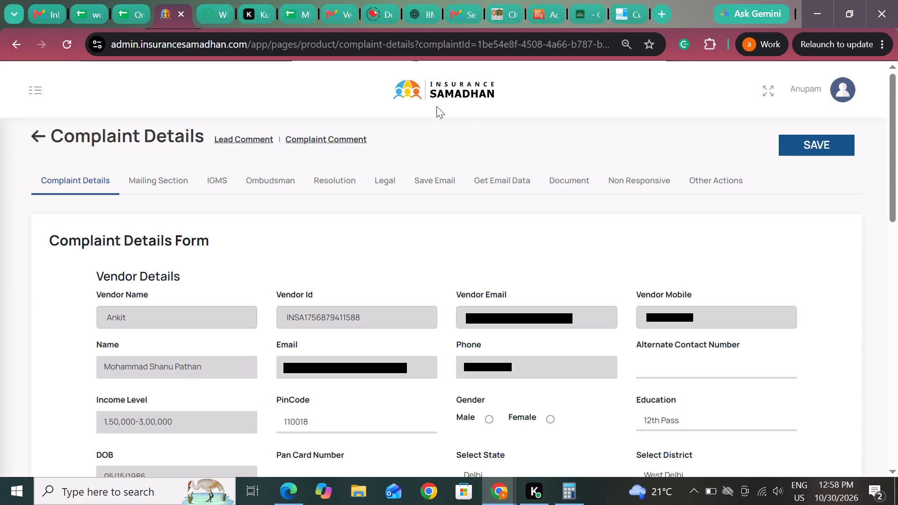
# Open the complaint's communication log and start a new comment in its description field.
pyautogui.click(358, 144)
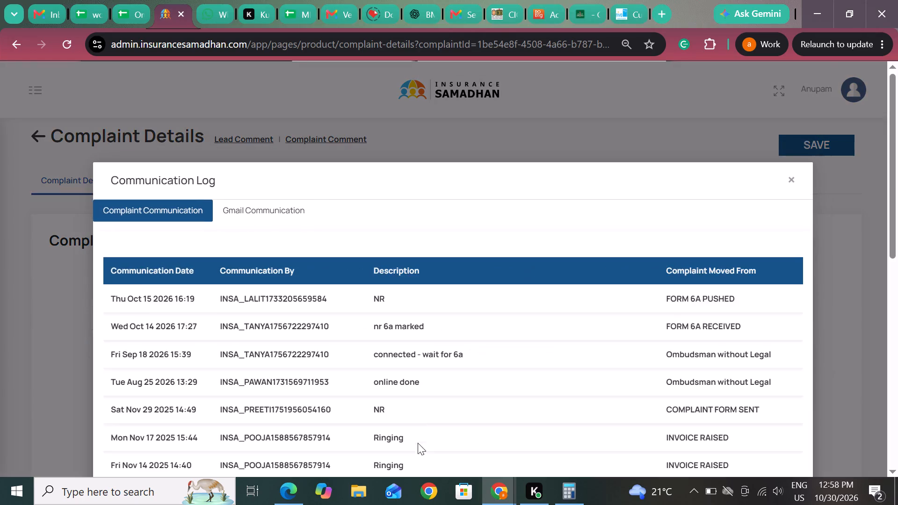
pyautogui.scroll(-5, 417, 383)
pyautogui.click(507, 440)
pyautogui.click(371, 333)
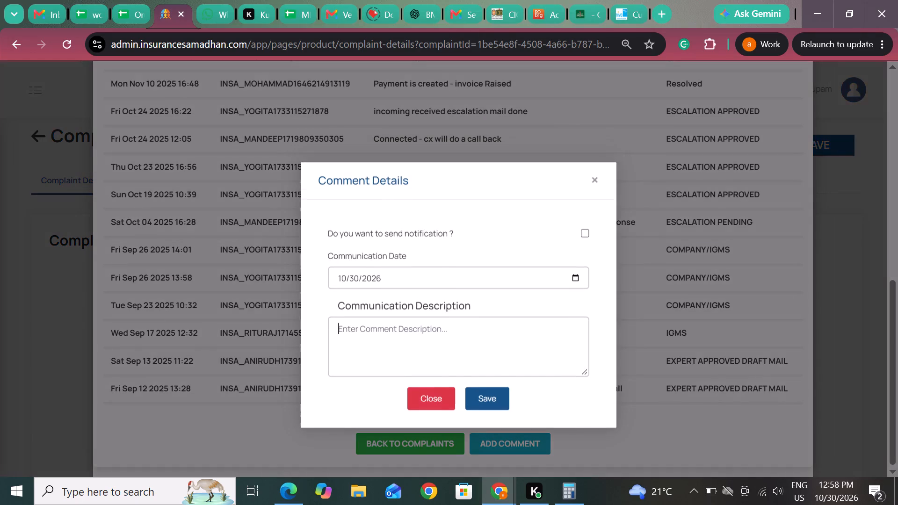
# Save the communication comment "cx will check and update with agent about 6A" and return to the complaint details form.
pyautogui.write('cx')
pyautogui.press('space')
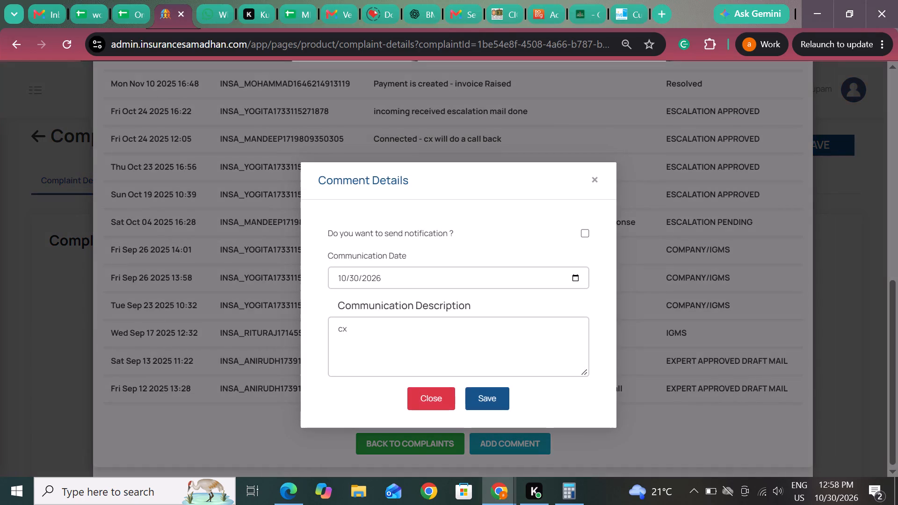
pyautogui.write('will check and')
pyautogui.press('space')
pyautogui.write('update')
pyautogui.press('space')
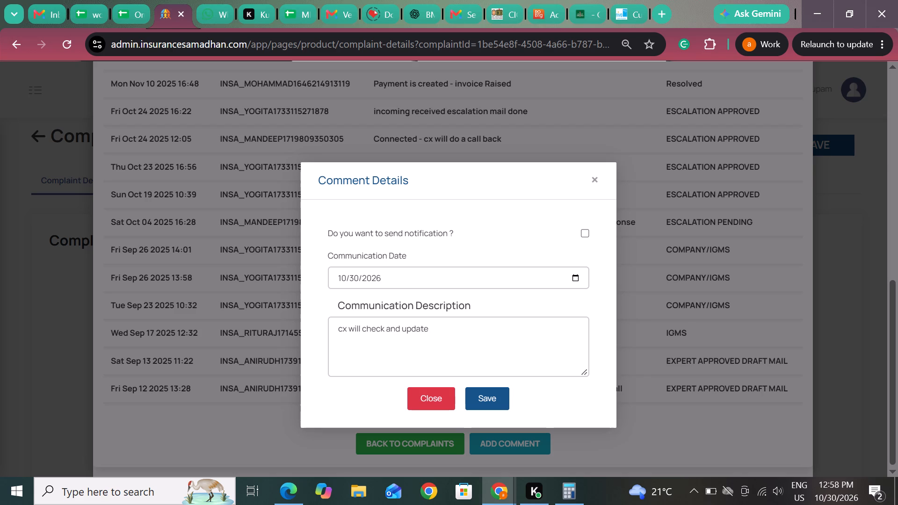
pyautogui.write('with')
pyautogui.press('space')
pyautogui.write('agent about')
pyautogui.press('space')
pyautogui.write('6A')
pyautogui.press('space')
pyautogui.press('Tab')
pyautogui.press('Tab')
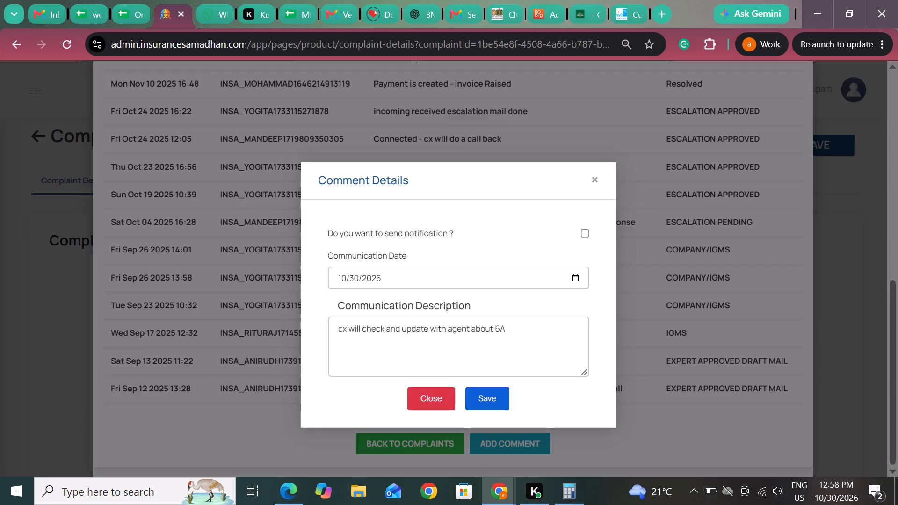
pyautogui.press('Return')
pyautogui.scroll(9, 383, 326)
pyautogui.scroll(5, 175, 86)
pyautogui.click(118, 83)
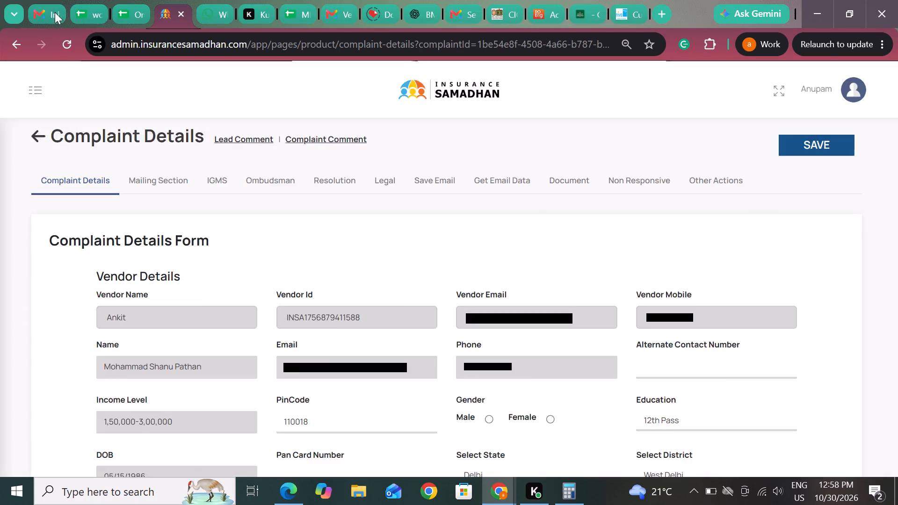
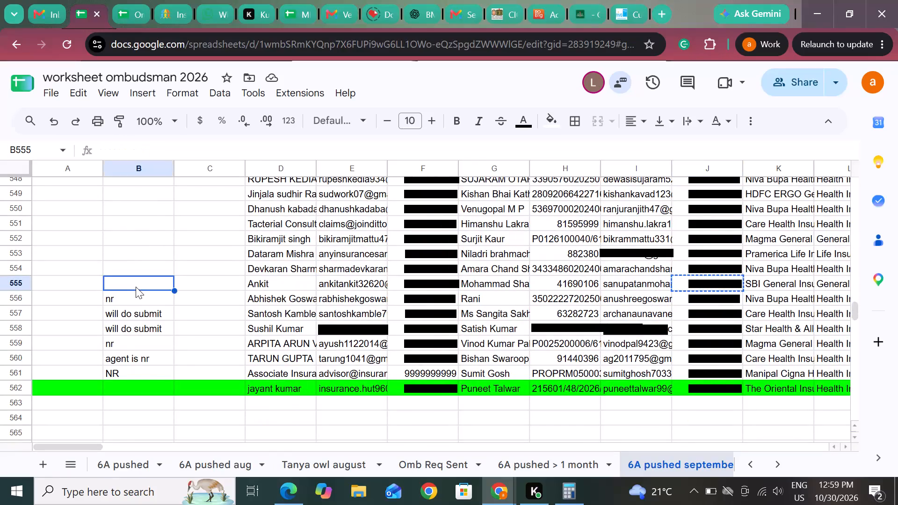
# Enter the follow-up remark "will do submit" in column B of row 555 in the ombudsman worksheet.
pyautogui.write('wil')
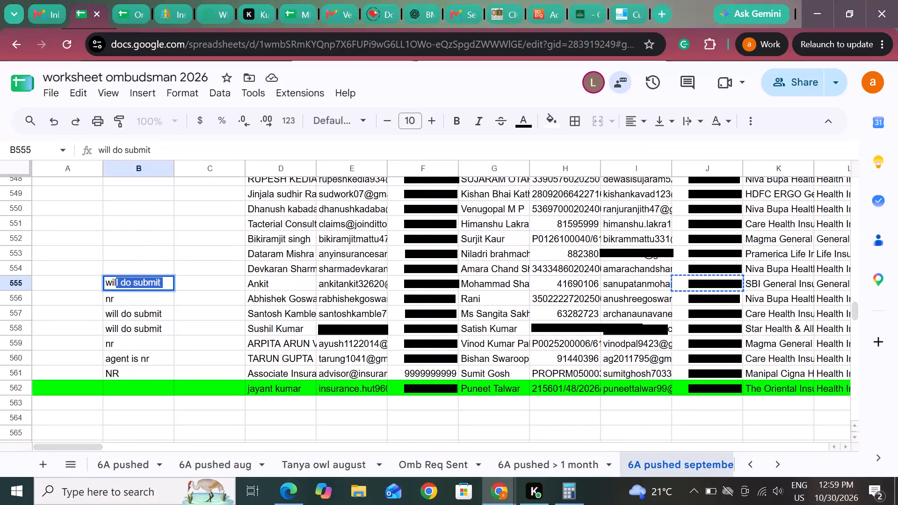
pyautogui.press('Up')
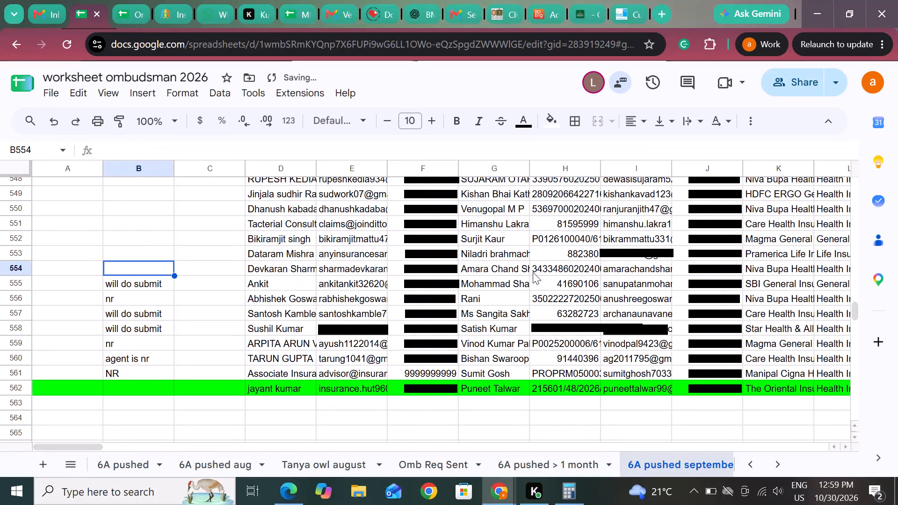
# Copy the customer's contact number from column J of row 554 and search the portal's Form 6a received complaints for it.
pyautogui.click(536, 272)
pyautogui.click(676, 272)
pyautogui.click(689, 271)
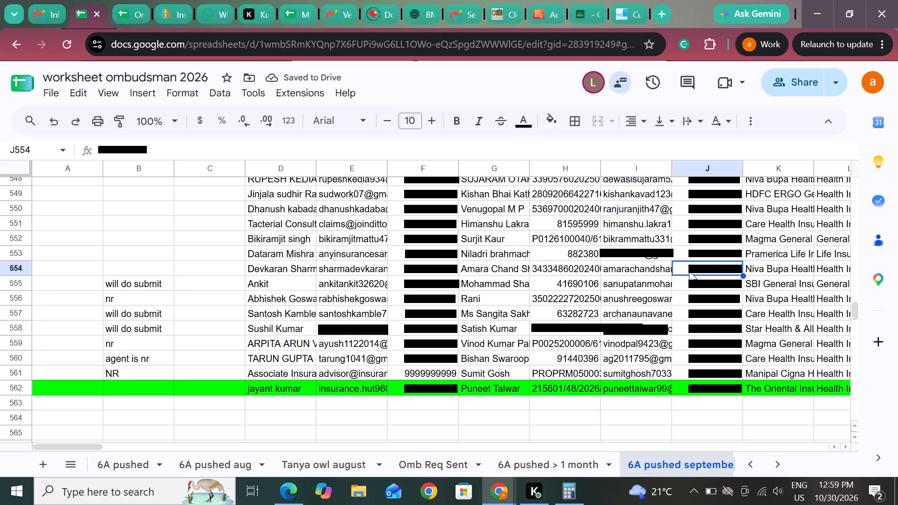
pyautogui.hotkey('ctrl', 'c')
pyautogui.hotkey('ctrl', 'c')
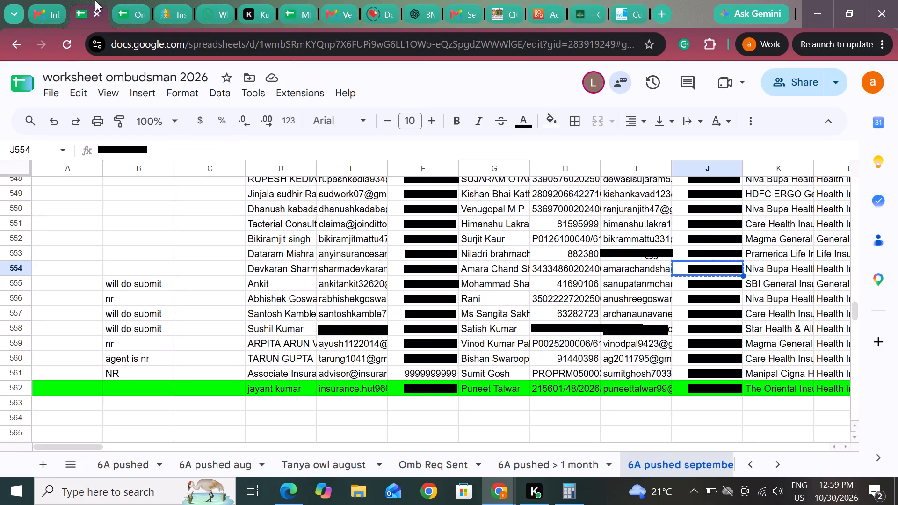
pyautogui.click(177, 8)
pyautogui.click(34, 136)
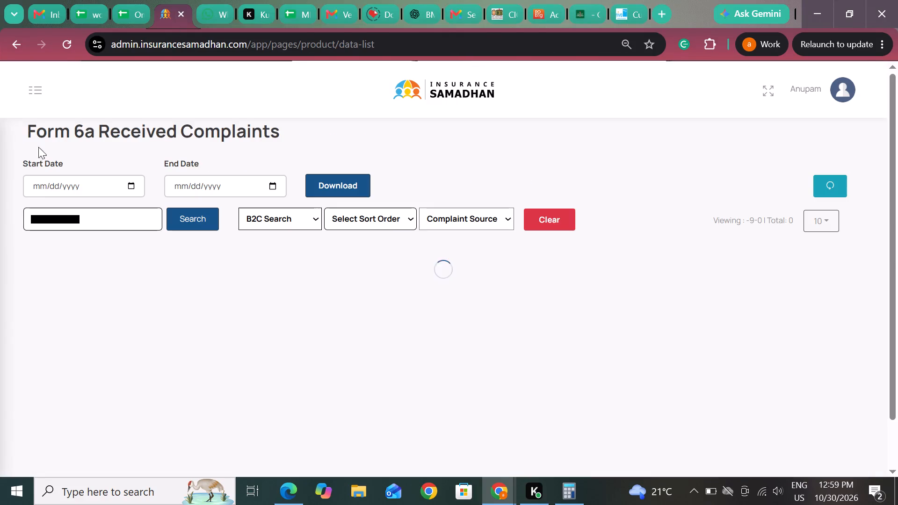
pyautogui.keyDown('ctrl'); pyautogui.doubleClick(108, 216); pyautogui.keyUp('ctrl')
pyautogui.hotkey('ctrl', 'v')
pyautogui.keyDown('ctrl'); pyautogui.click(206, 221); pyautogui.keyUp('ctrl')
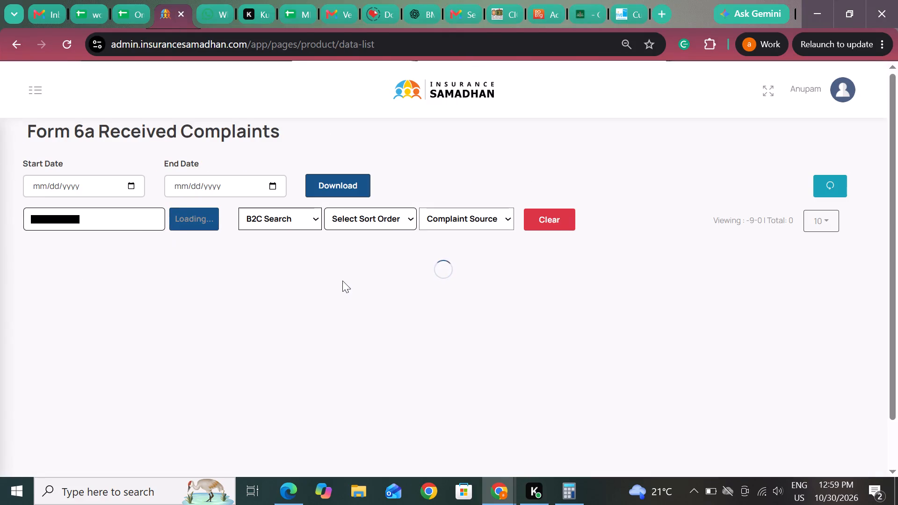
# Expand the found complaint's row, check its communication log, and close the log to return to the complaints list.
pyautogui.hscroll(-1, 334, 306)
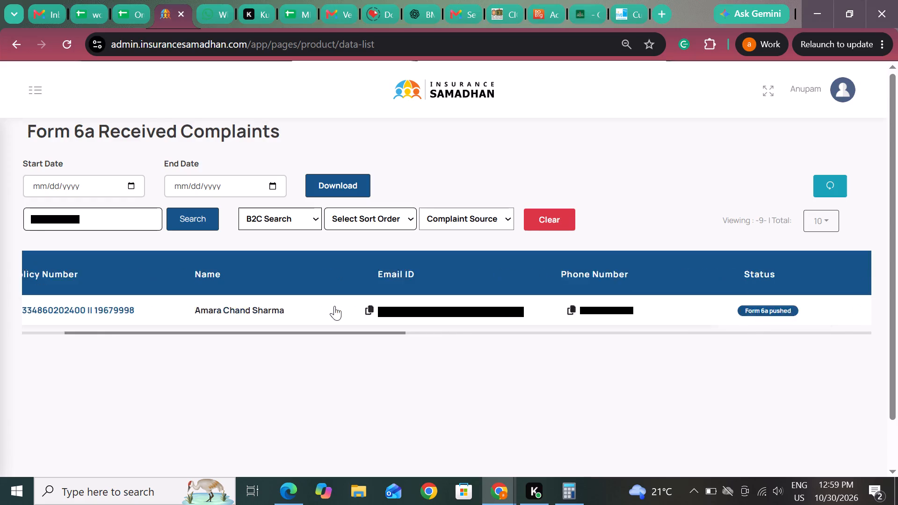
pyautogui.hscroll(-1, 334, 306)
pyautogui.click(466, 317)
pyautogui.hscroll(-1, 466, 317)
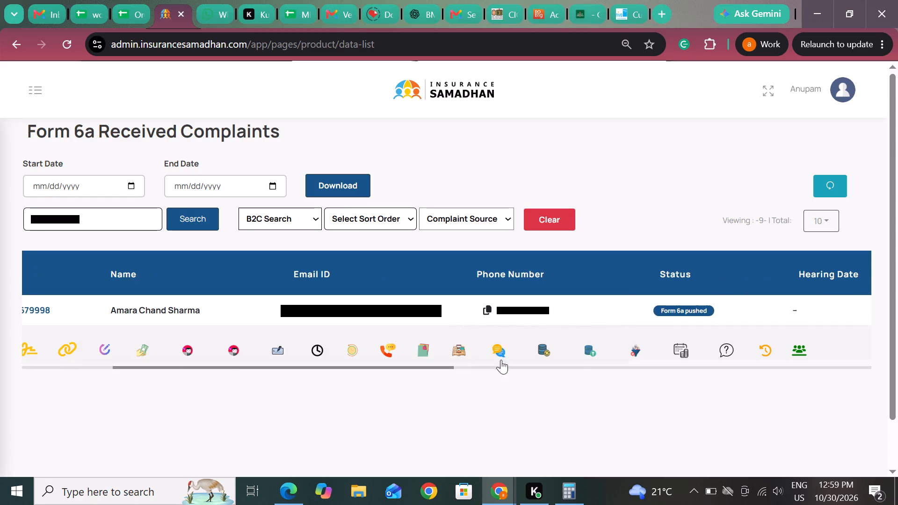
pyautogui.click(493, 347)
pyautogui.scroll(6, 326, 245)
pyautogui.click(289, 101)
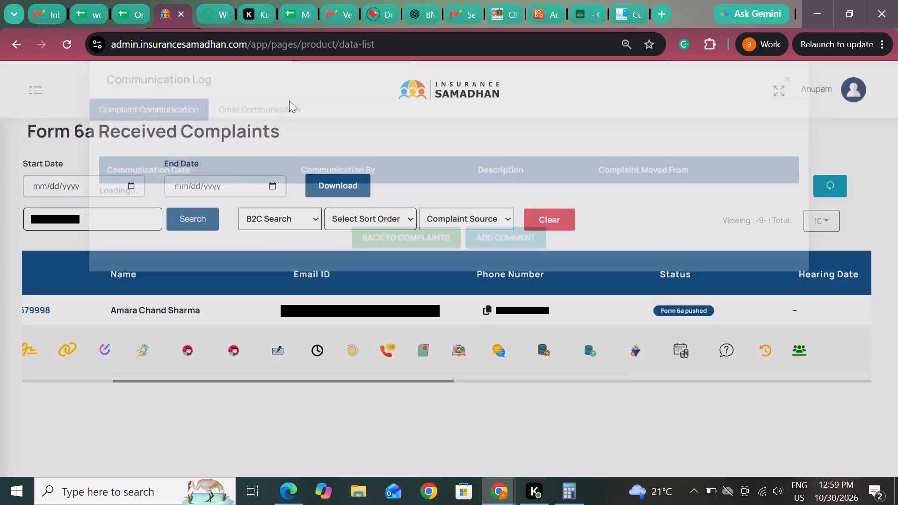
# Copy the complainant's phone number, call it from the Smartflo dialer, and return to the complaints portal.
pyautogui.click(484, 312)
pyautogui.click(539, 11)
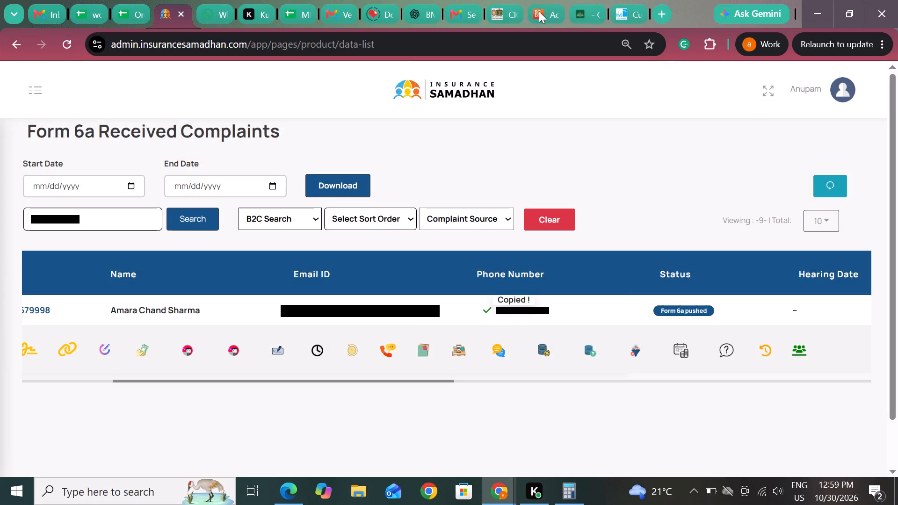
pyautogui.keyDown('ctrl'); pyautogui.doubleClick(432, 158); pyautogui.keyUp('ctrl')
pyautogui.hotkey('ctrl', 'v')
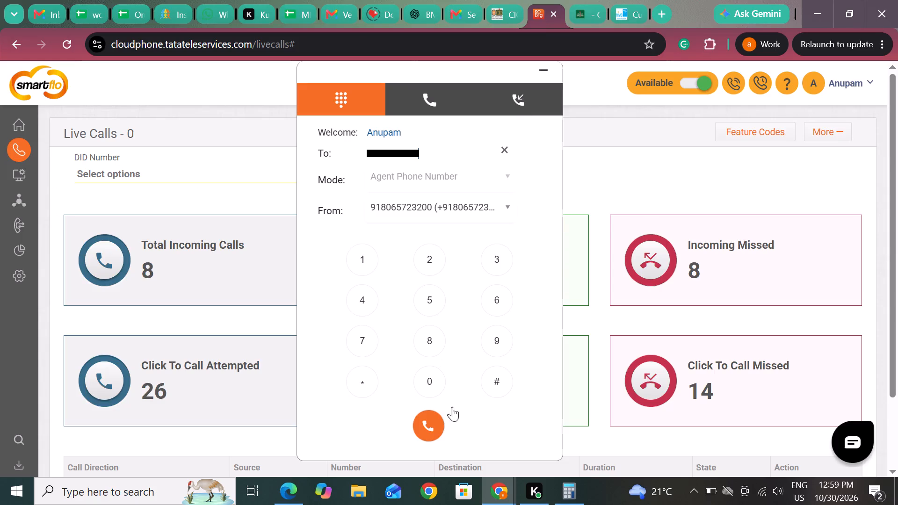
pyautogui.click(435, 432)
pyautogui.scroll(5, 286, 164)
pyautogui.click(161, 19)
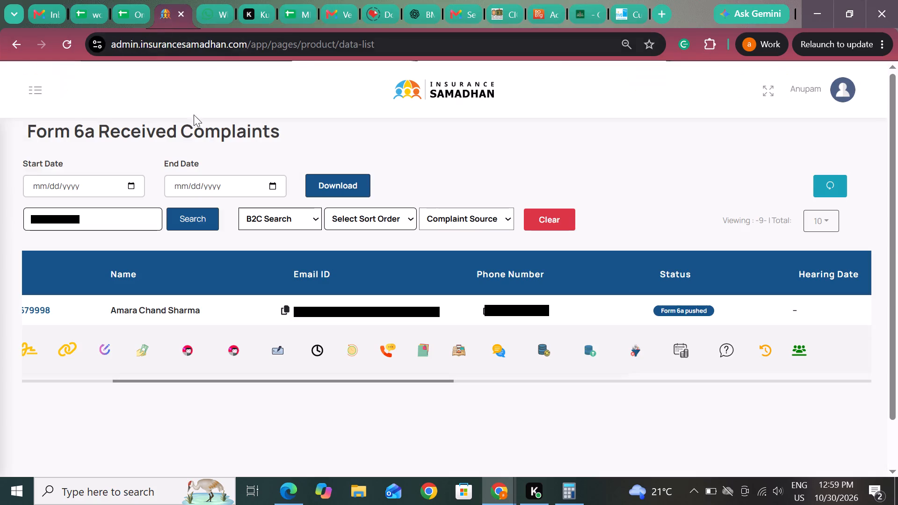
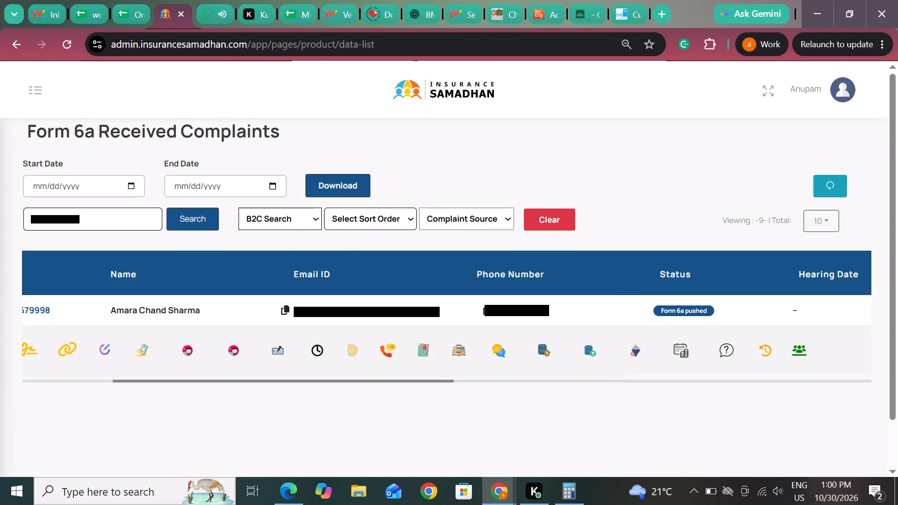
# Add the comment "nr" to the found complaint's communication log, save it, and return to the complaints list.
pyautogui.hscroll(-1, 240, 306)
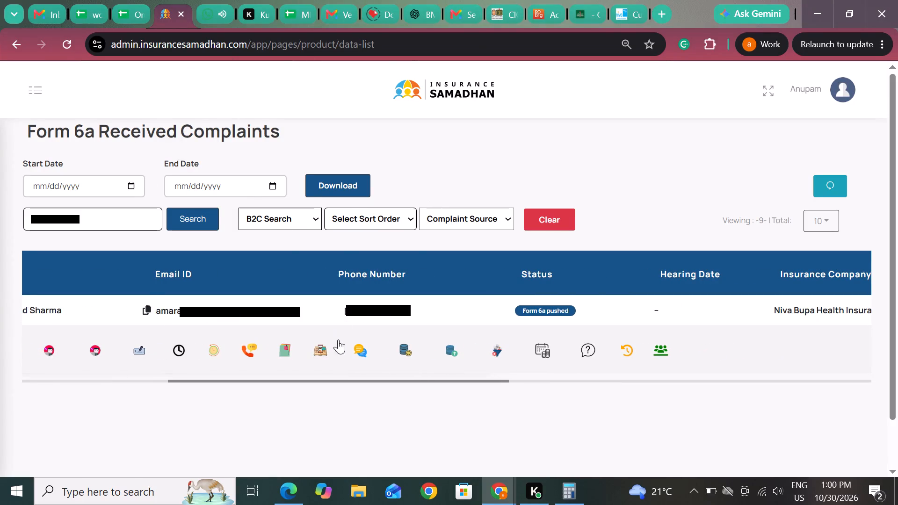
pyautogui.hscroll(8, 285, 303)
pyautogui.hscroll(-3, 291, 314)
pyautogui.hscroll(5, 400, 337)
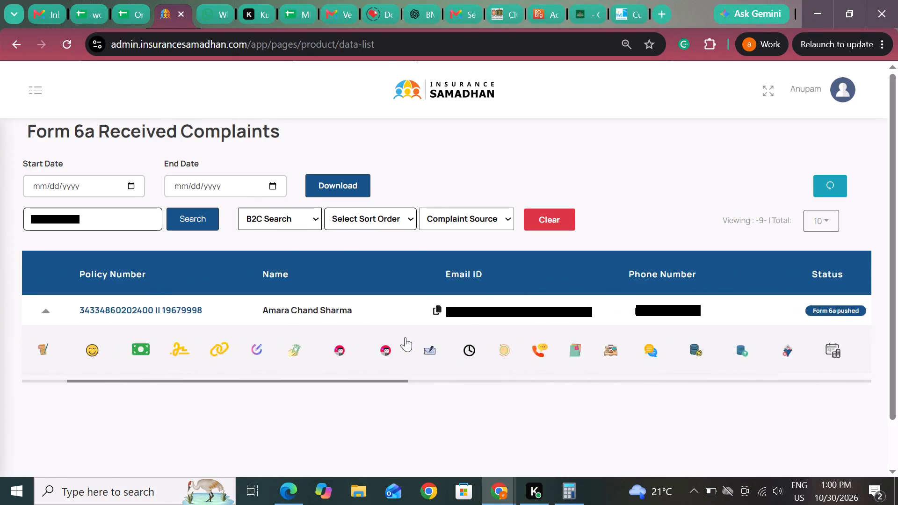
pyautogui.hscroll(-1, 558, 322)
pyautogui.click(654, 351)
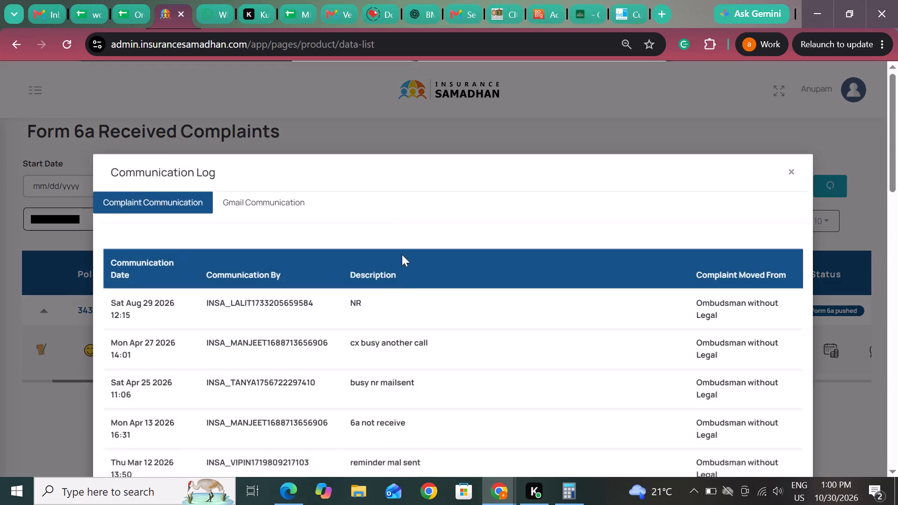
pyautogui.scroll(-14, 340, 267)
pyautogui.scroll(-8, 474, 413)
pyautogui.click(494, 439)
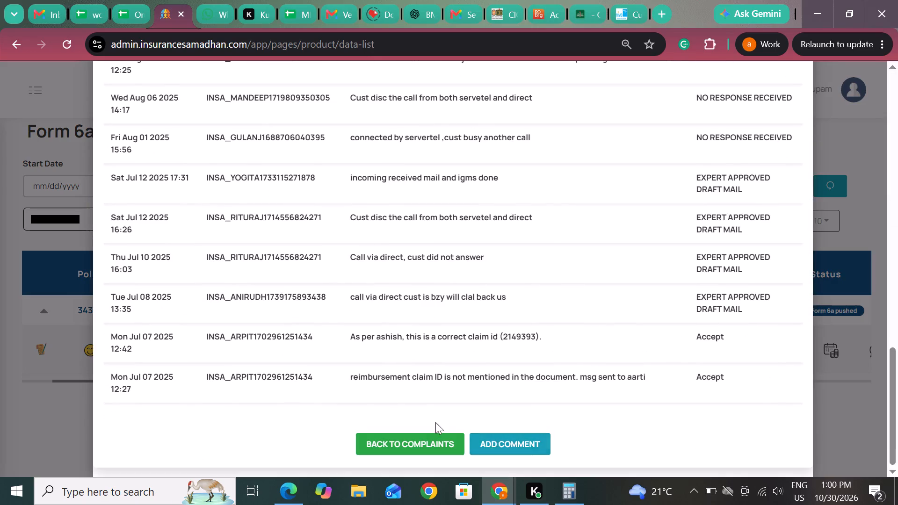
pyautogui.click(379, 342)
pyautogui.press('n')
pyautogui.press('r')
pyautogui.click(504, 391)
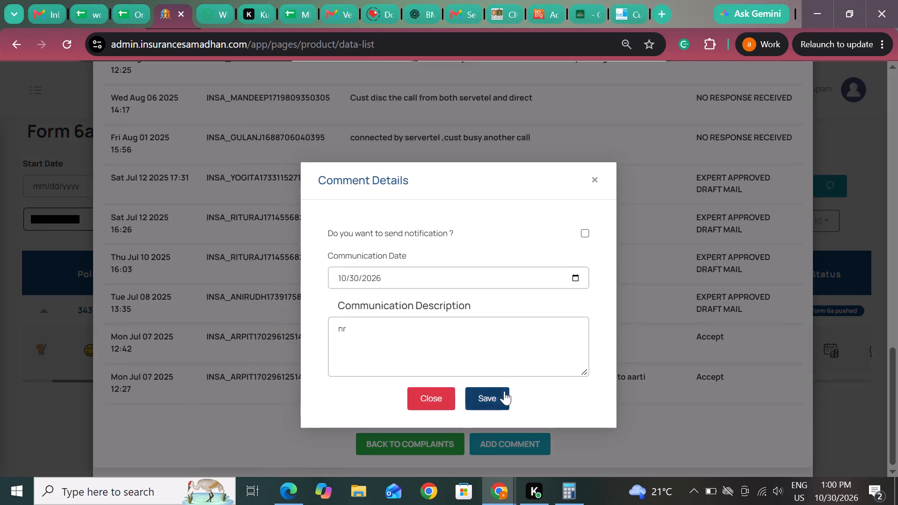
pyautogui.scroll(13, 338, 202)
pyautogui.click(305, 135)
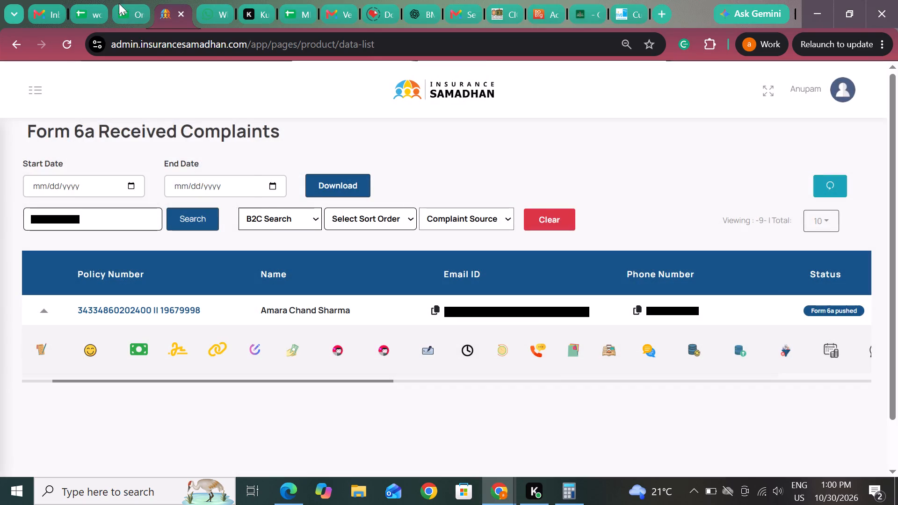
# Record "nr" in column B of row 554 of the September 6A pushed worksheet.
pyautogui.click(93, 18)
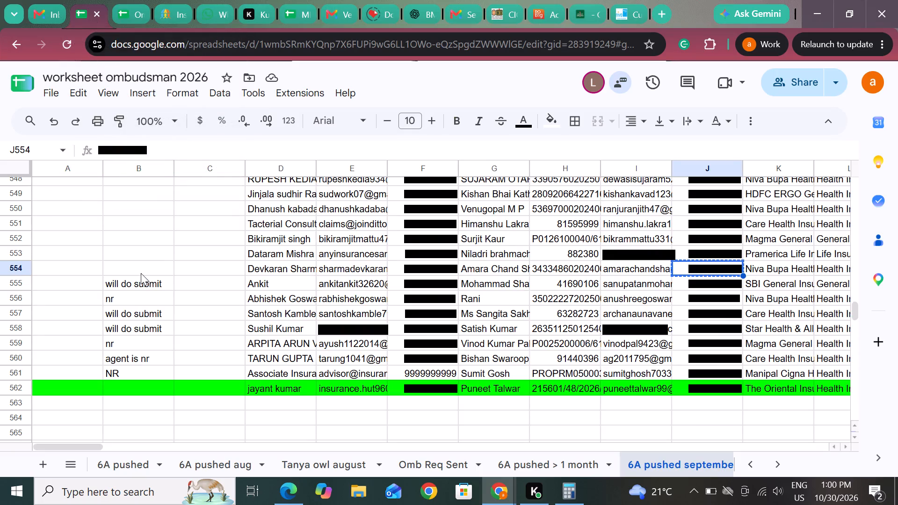
pyautogui.click(141, 270)
pyautogui.write('nr')
pyautogui.click(144, 252)
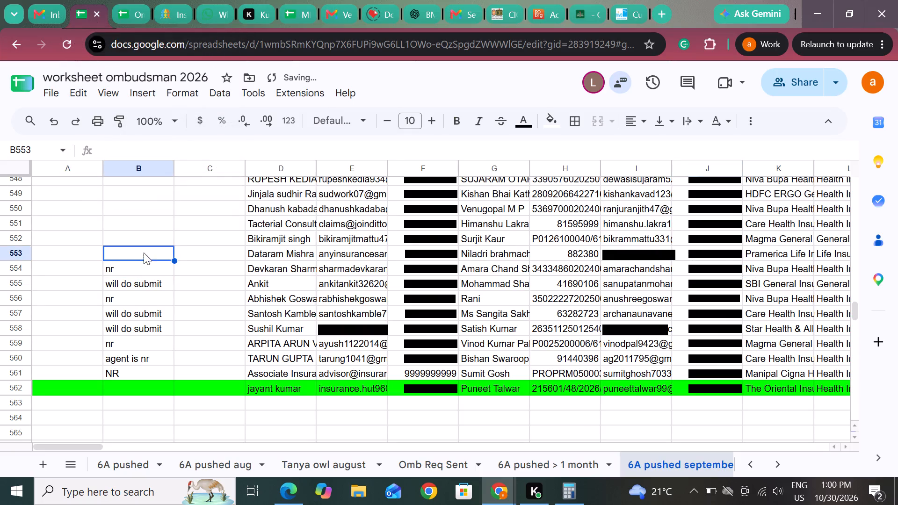
# Copy the customer's phone number from J553 and search the complaints portal for it.
pyautogui.click(387, 250)
pyautogui.click(484, 254)
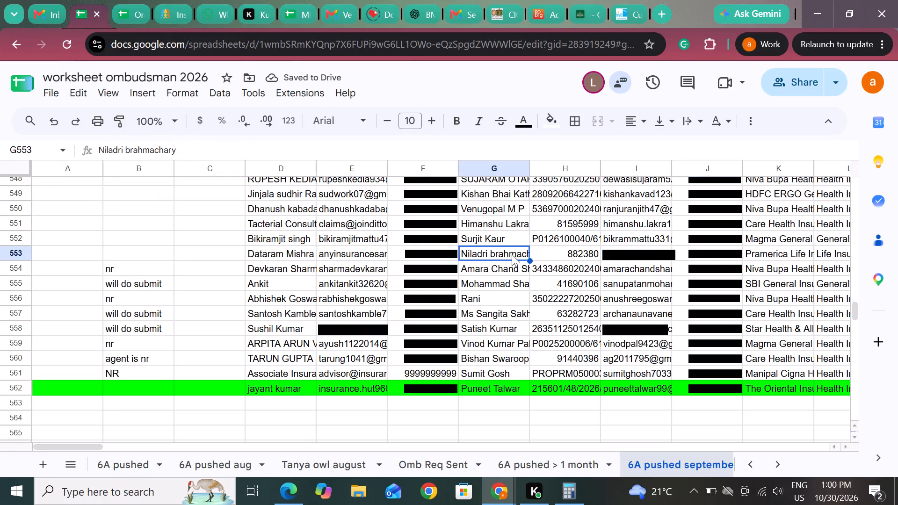
pyautogui.click(557, 261)
pyautogui.click(598, 260)
pyautogui.click(641, 260)
pyautogui.click(701, 256)
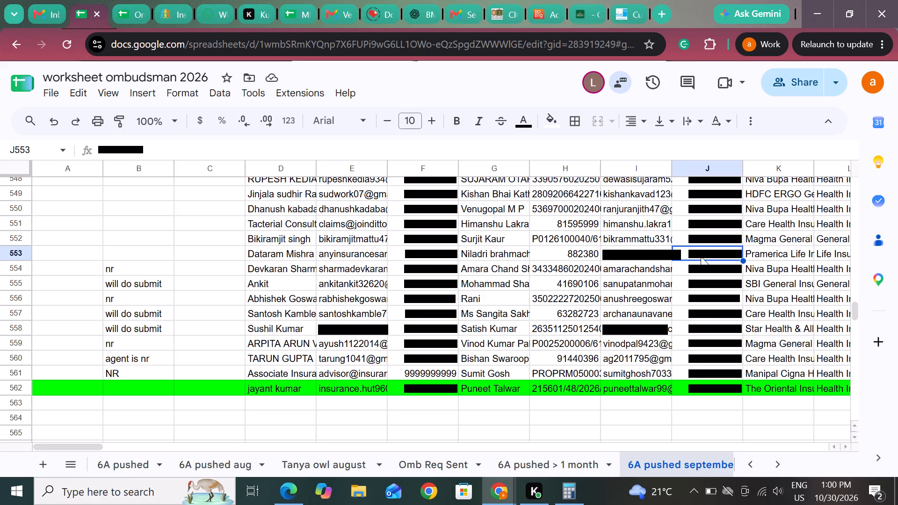
pyautogui.hotkey('ctrl', 'c')
pyautogui.hotkey('ctrl', 'c')
pyautogui.click(167, 19)
pyautogui.keyDown('ctrl'); pyautogui.doubleClick(92, 219); pyautogui.keyUp('ctrl')
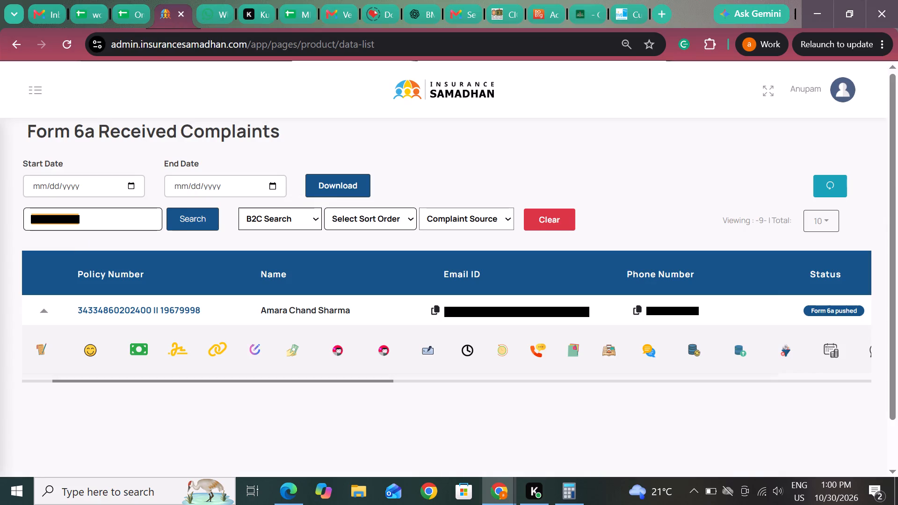
pyautogui.hotkey('ctrl', 'v')
pyautogui.keyDown('ctrl'); pyautogui.click(176, 220); pyautogui.keyUp('ctrl')
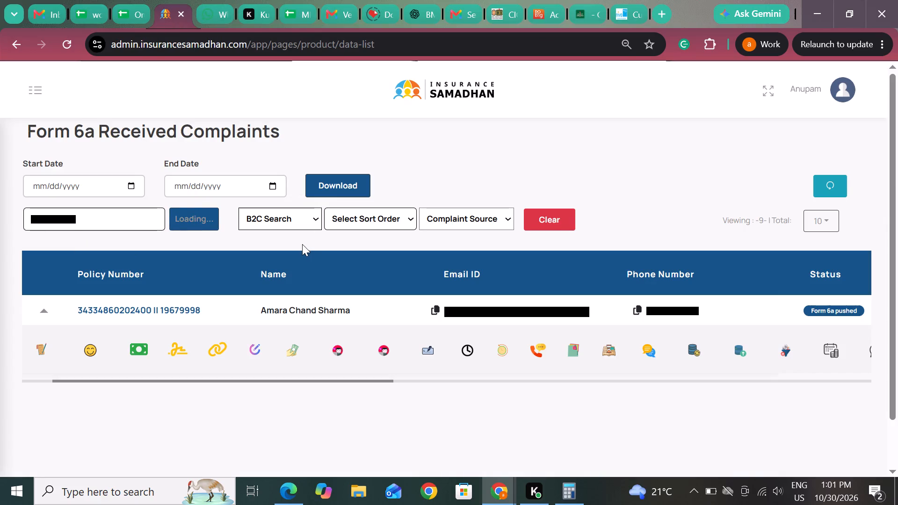
# Copy the phone number from the first found complaint, call it from the Smartflo dialer, and return to the complaints portal.
pyautogui.scroll(-2, 312, 285)
pyautogui.hscroll(-1, 312, 285)
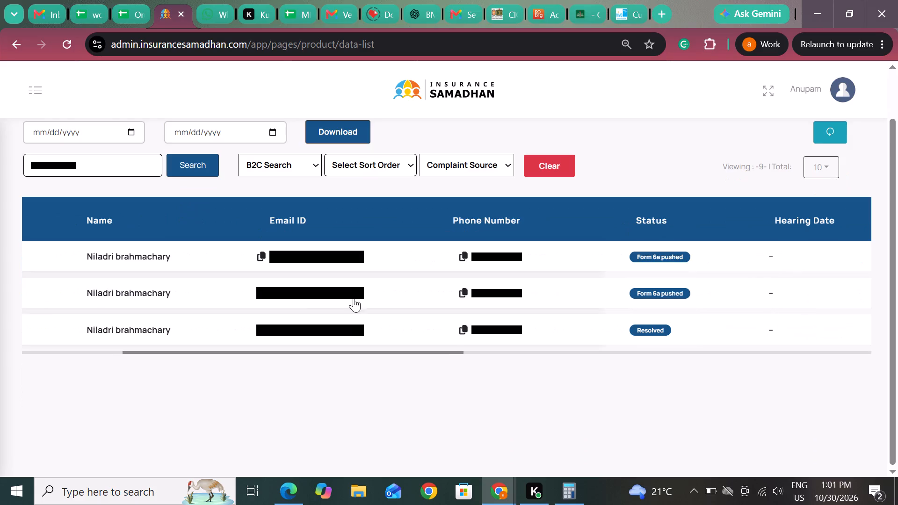
pyautogui.hscroll(-1, 354, 298)
pyautogui.hscroll(-1, 478, 267)
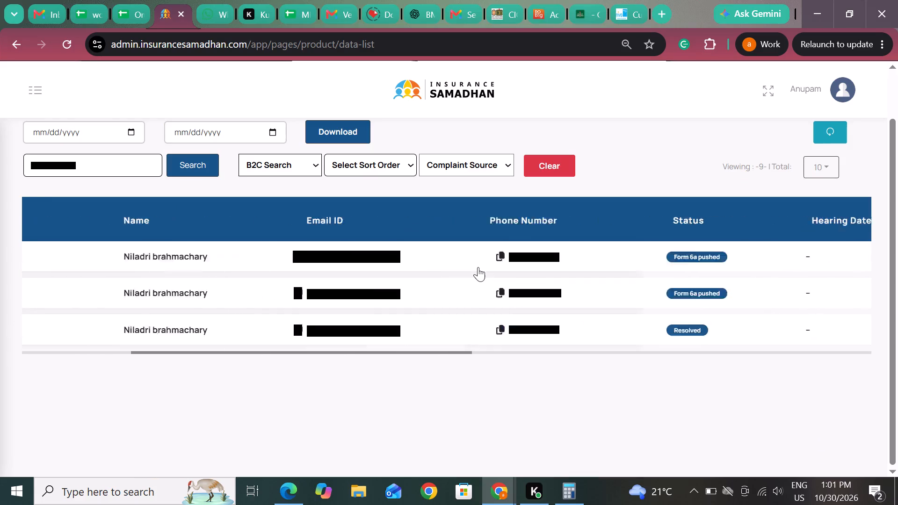
pyautogui.scroll(1, 478, 267)
pyautogui.click(452, 257)
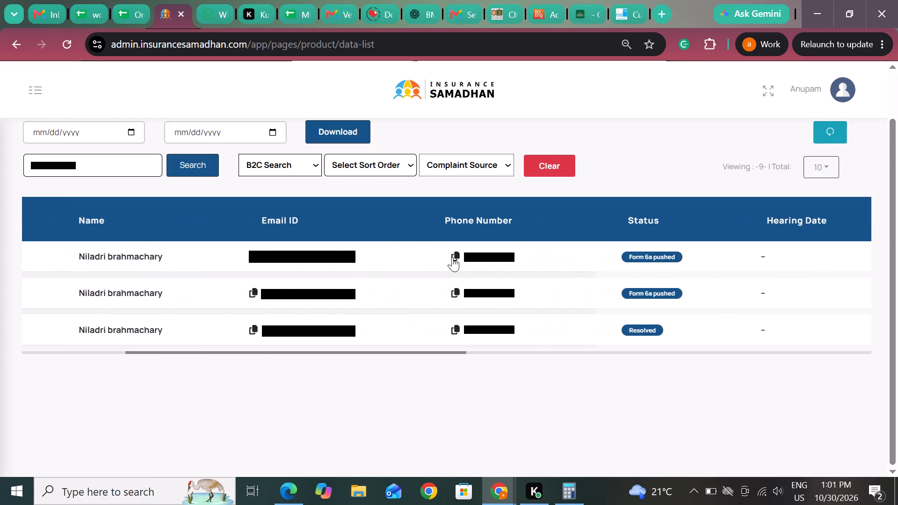
pyautogui.click(535, 22)
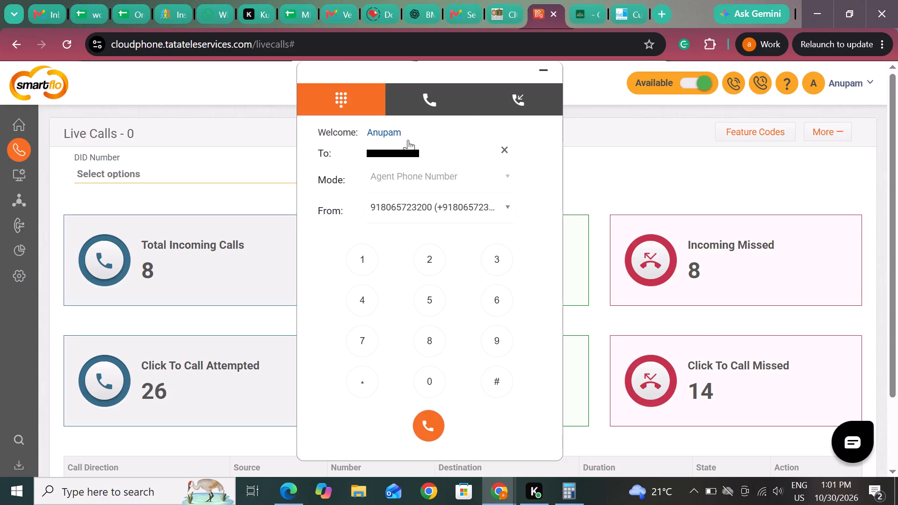
pyautogui.doubleClick(406, 156)
pyautogui.hotkey('ctrl', 'v')
pyautogui.click(431, 427)
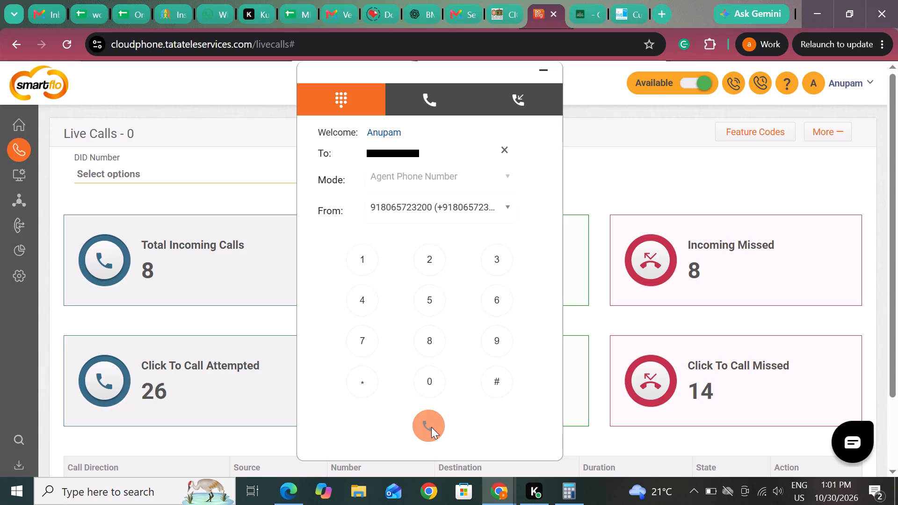
pyautogui.scroll(4, 273, 36)
pyautogui.click(178, 19)
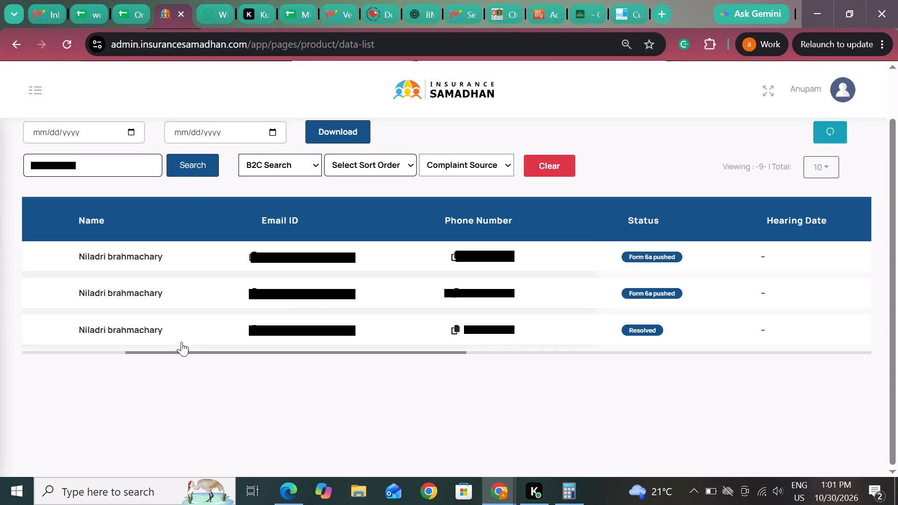
# Examine the policy numbers, statuses and insurance companies of the customer's found complaints.
pyautogui.hscroll(2, 167, 280)
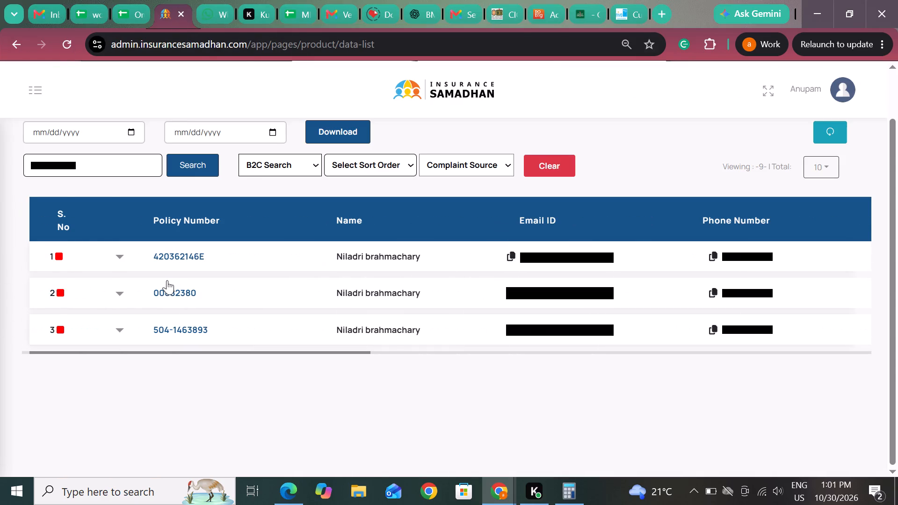
pyautogui.hscroll(-1, 167, 280)
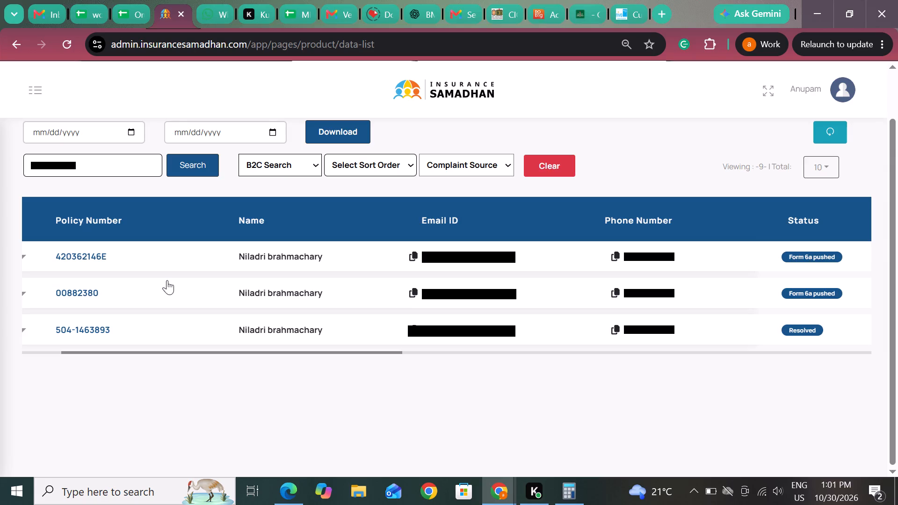
pyautogui.hscroll(-1, 301, 311)
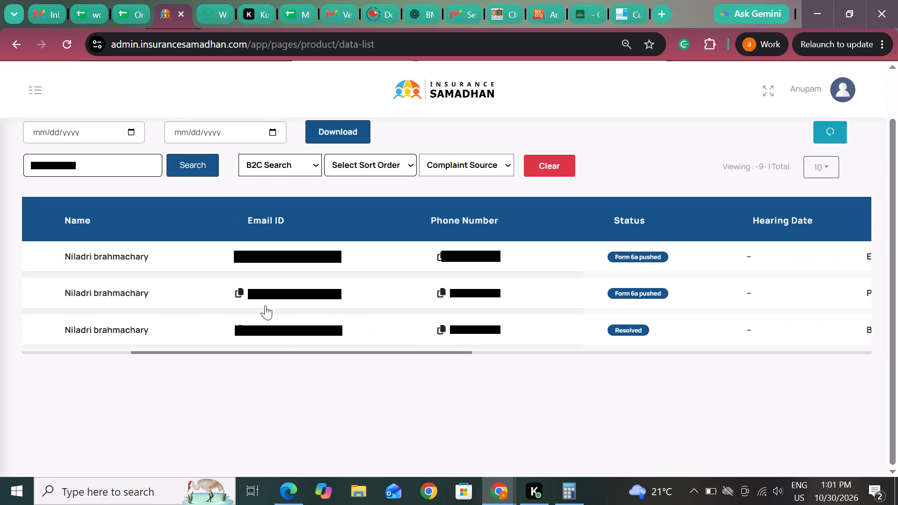
pyautogui.hscroll(-1, 310, 306)
pyautogui.hscroll(-1, 246, 256)
pyautogui.hscroll(5, 273, 281)
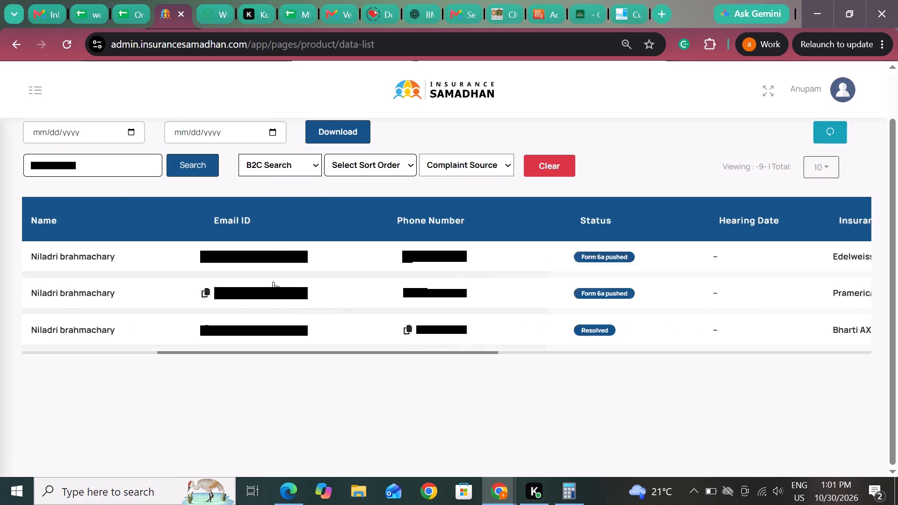
pyautogui.hscroll(2, 273, 281)
pyautogui.hscroll(-3, 273, 281)
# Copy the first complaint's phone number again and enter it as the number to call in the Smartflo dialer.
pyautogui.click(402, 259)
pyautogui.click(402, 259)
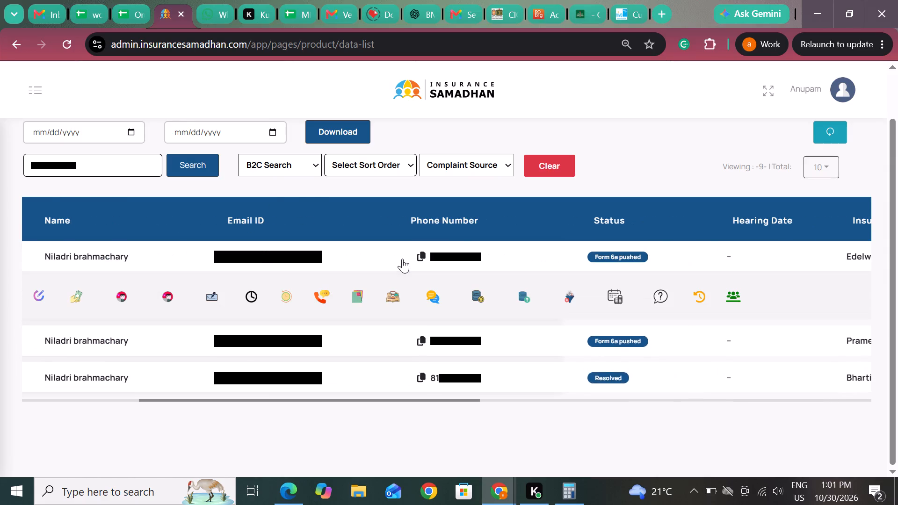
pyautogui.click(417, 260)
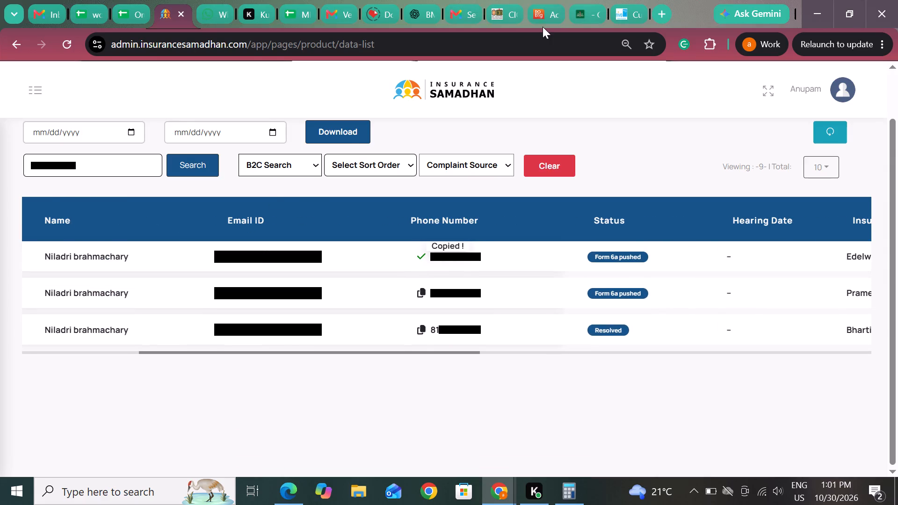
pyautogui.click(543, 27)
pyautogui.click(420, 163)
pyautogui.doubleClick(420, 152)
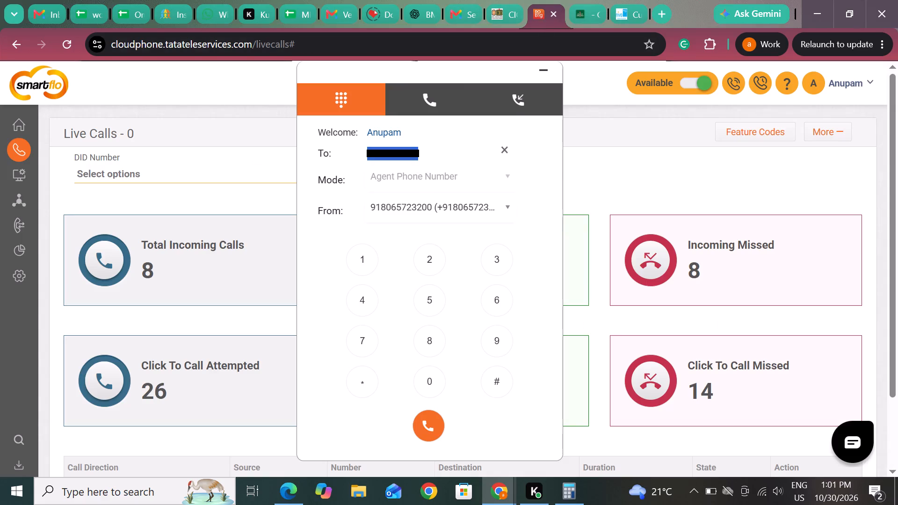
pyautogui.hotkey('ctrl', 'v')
# Reload the Smartflo Live Calls page and expand its call statistics.
pyautogui.click(69, 43)
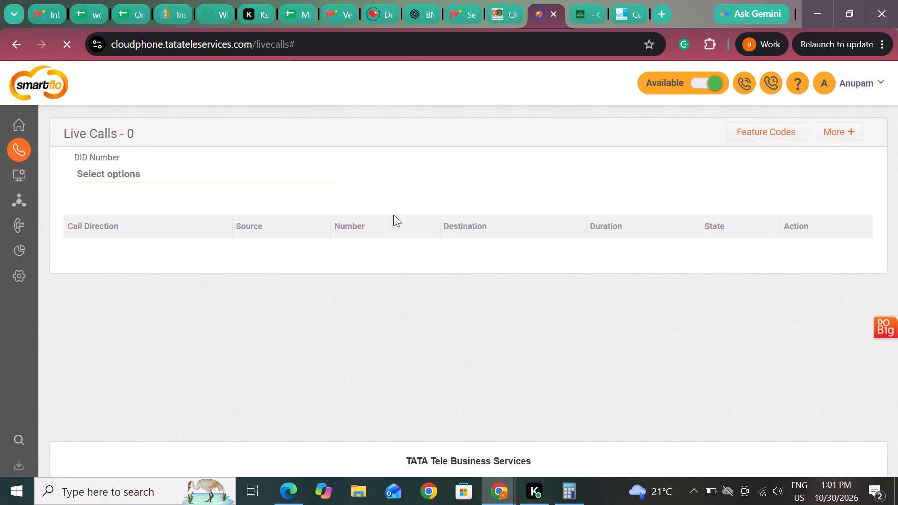
pyautogui.click(831, 134)
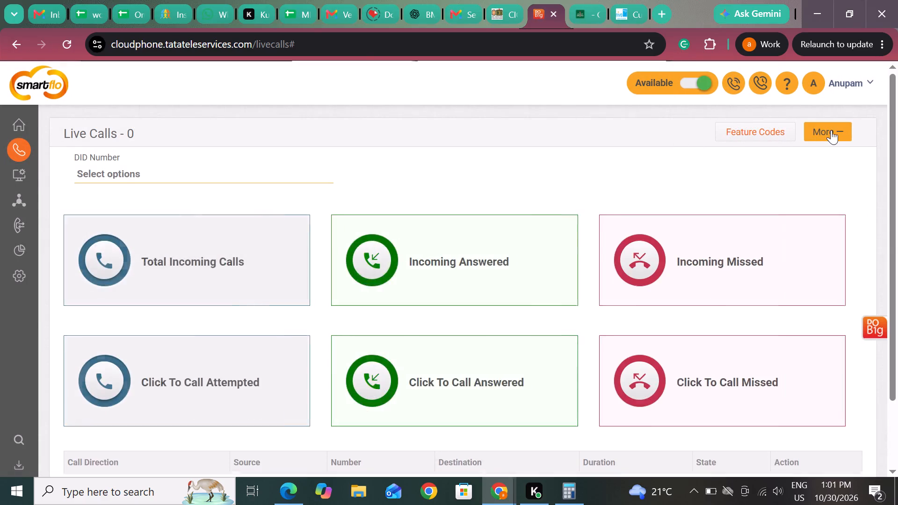
pyautogui.click(831, 129)
pyautogui.click(831, 129)
pyautogui.scroll(6, 515, 238)
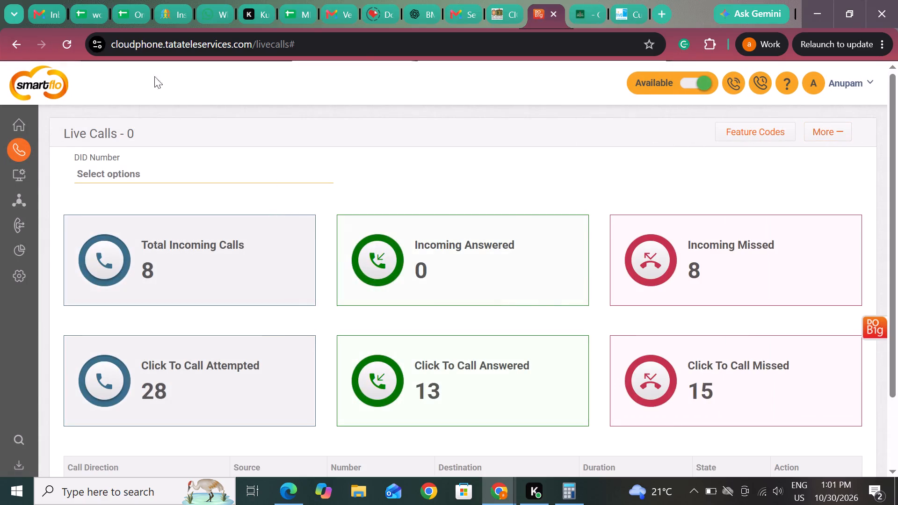
# Copy the Edelweiss Tokio complaint's phone number, call it from a reopened Smartflo dialer, and return to the complaints portal.
pyautogui.click(158, 21)
pyautogui.scroll(1, 235, 277)
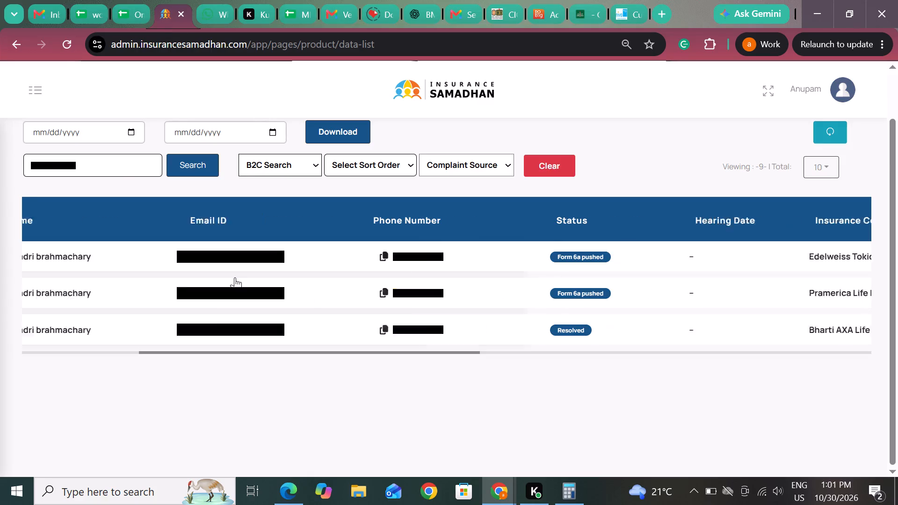
pyautogui.scroll(1, 235, 277)
pyautogui.hscroll(-3, 275, 281)
pyautogui.click(377, 259)
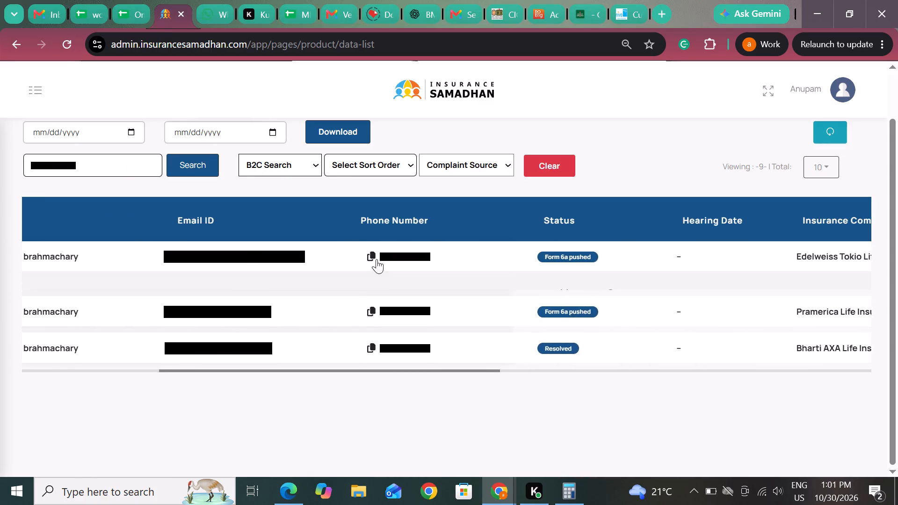
pyautogui.click(370, 255)
pyautogui.click(533, 22)
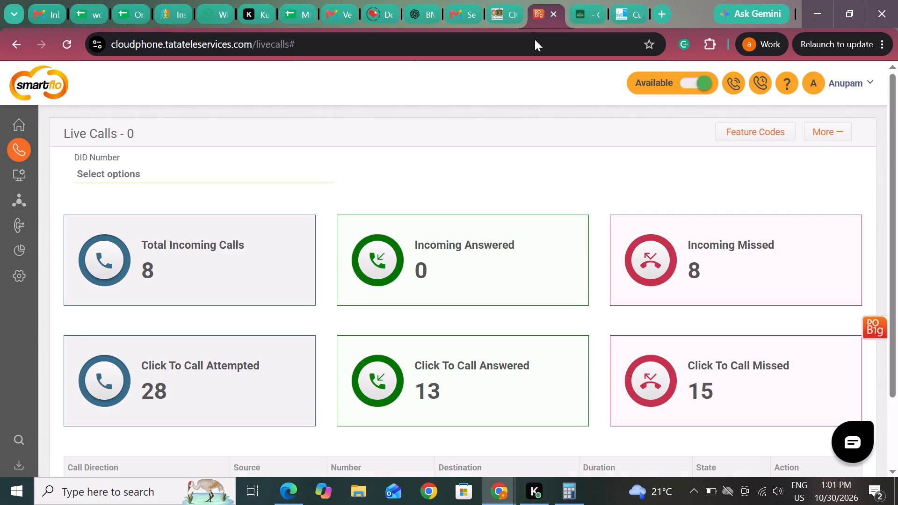
pyautogui.click(737, 88)
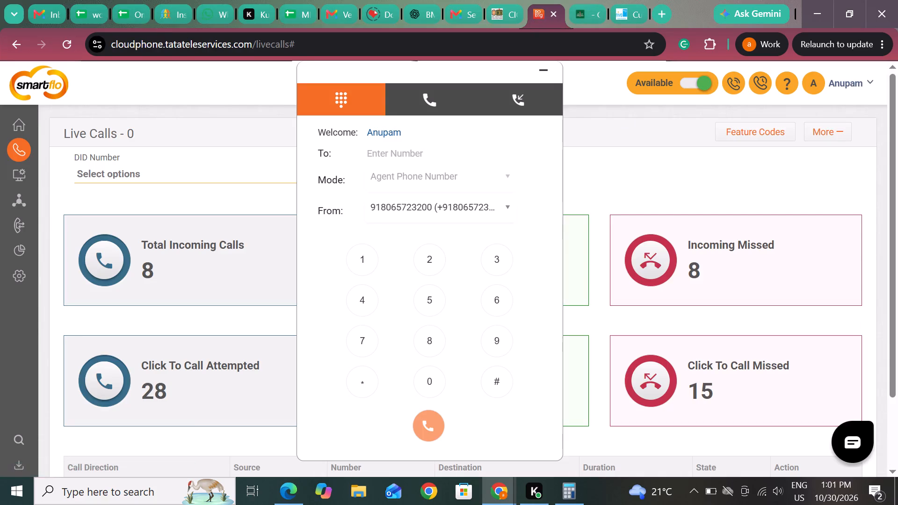
pyautogui.keyDown('ctrl'); pyautogui.click(391, 154); pyautogui.keyUp('ctrl')
pyautogui.hotkey('ctrl', 'v')
pyautogui.click(428, 419)
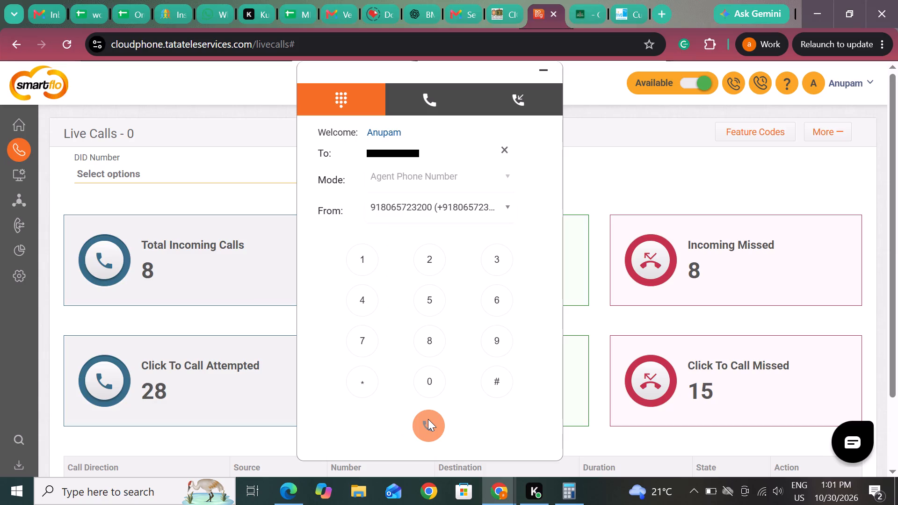
pyautogui.click(174, 17)
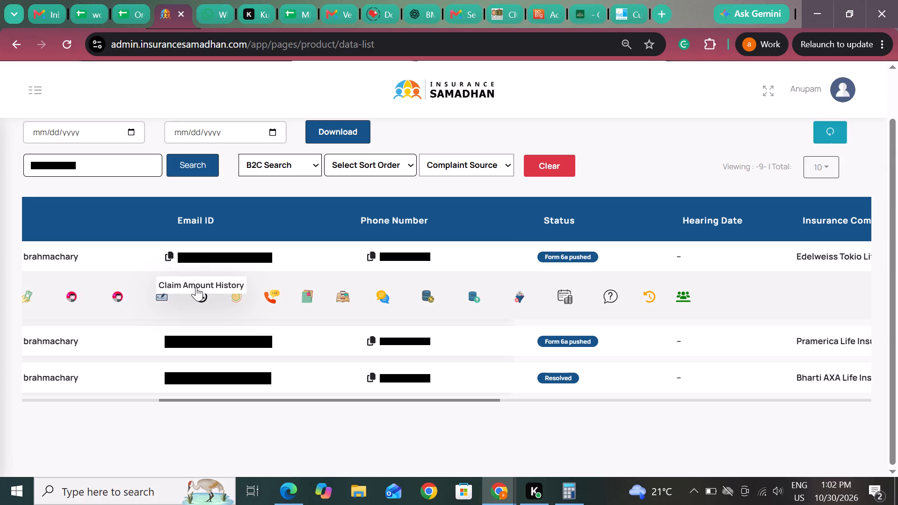
# Collapse the Edelweiss Tokio complaint's actions and review the names, statuses and insurance companies of the customer's complaints.
pyautogui.click(135, 264)
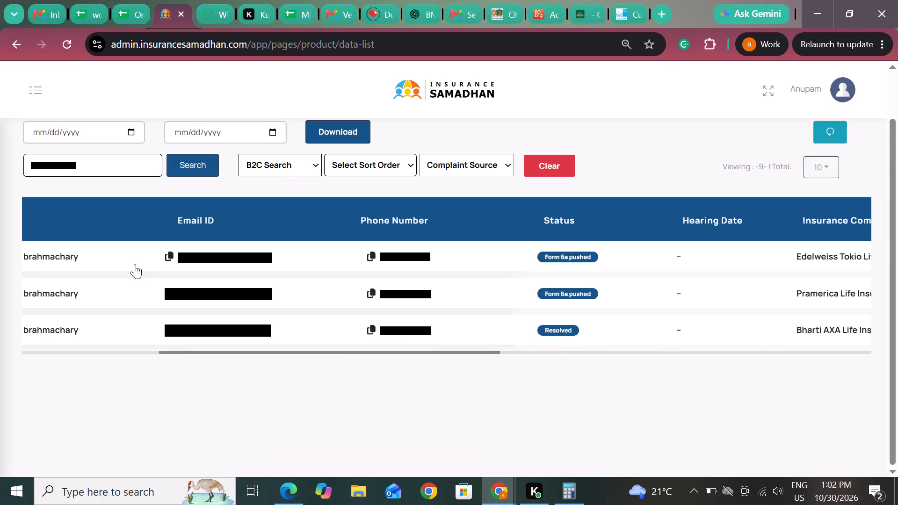
pyautogui.scroll(1, 145, 265)
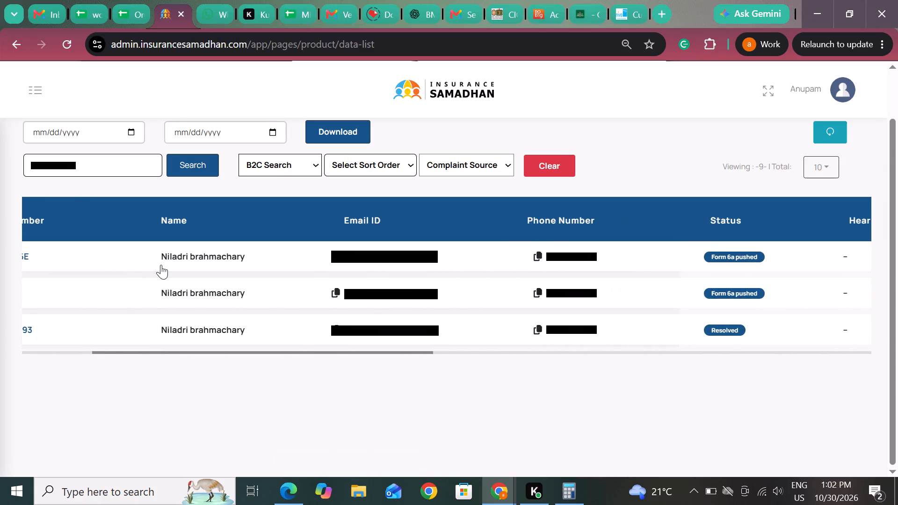
pyautogui.scroll(7, 161, 265)
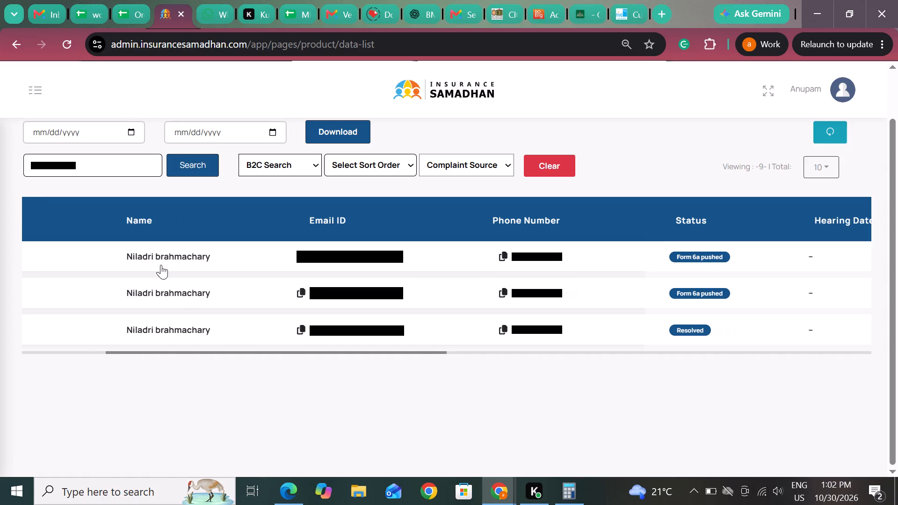
pyautogui.hscroll(-2, 161, 265)
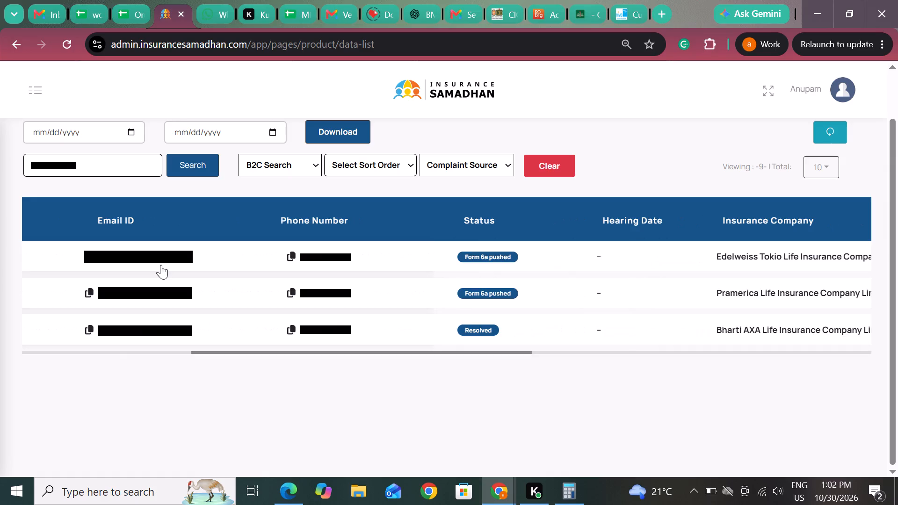
pyautogui.hscroll(-2, 161, 265)
# Add the comment "nr" to the Edelweiss Tokio complaint's communication history and save it.
pyautogui.hscroll(6, 277, 282)
pyautogui.hscroll(-2, 284, 281)
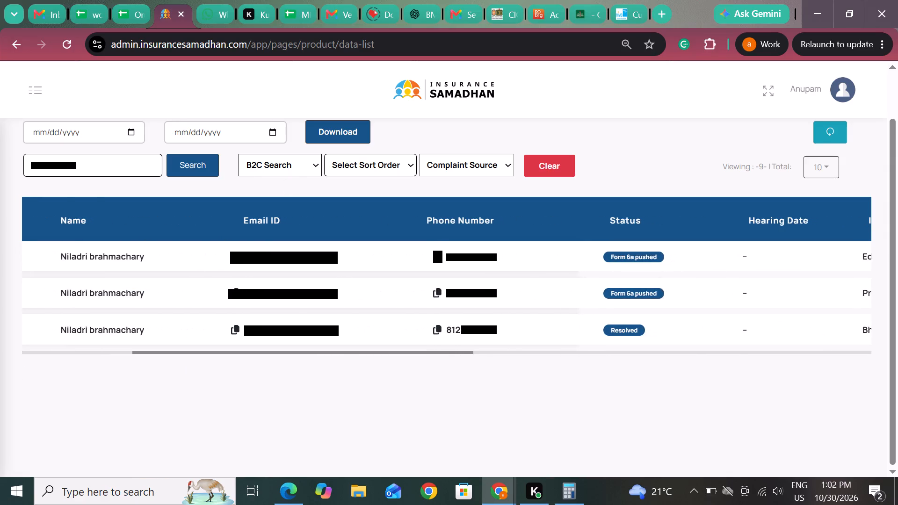
pyautogui.hscroll(-1, 369, 272)
pyautogui.click(390, 270)
pyautogui.click(456, 293)
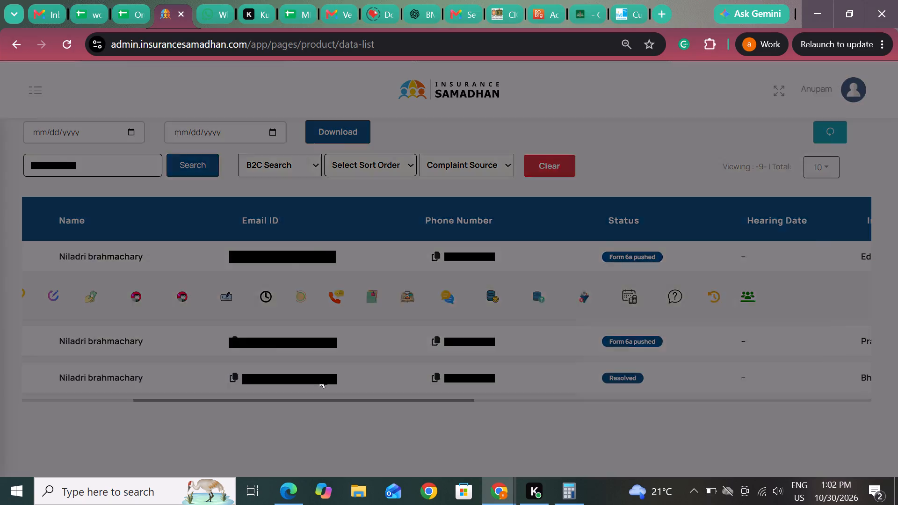
pyautogui.scroll(-8, 466, 372)
pyautogui.click(519, 443)
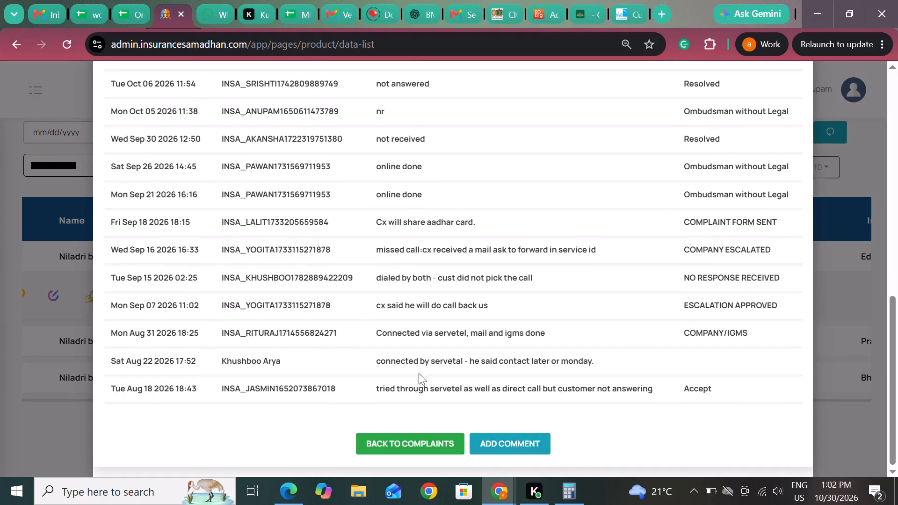
pyautogui.click(377, 338)
pyautogui.press('n')
pyautogui.press('r')
pyautogui.click(483, 404)
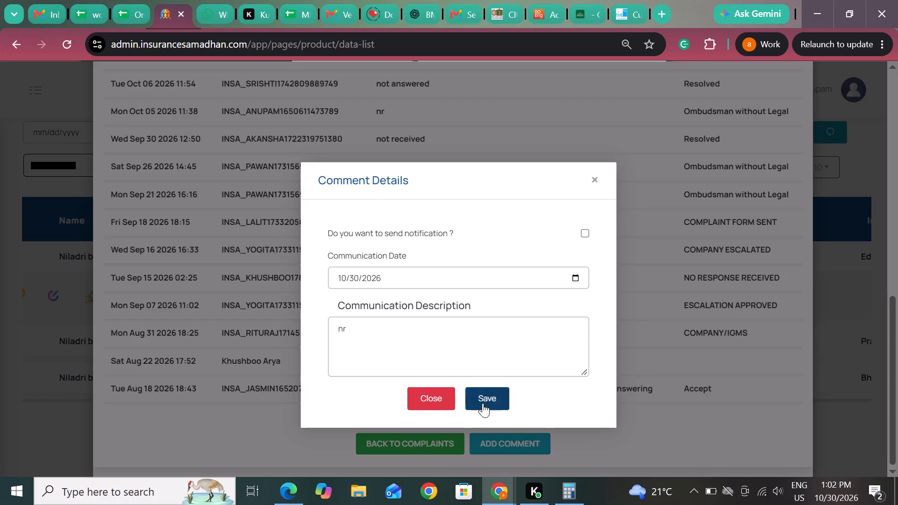
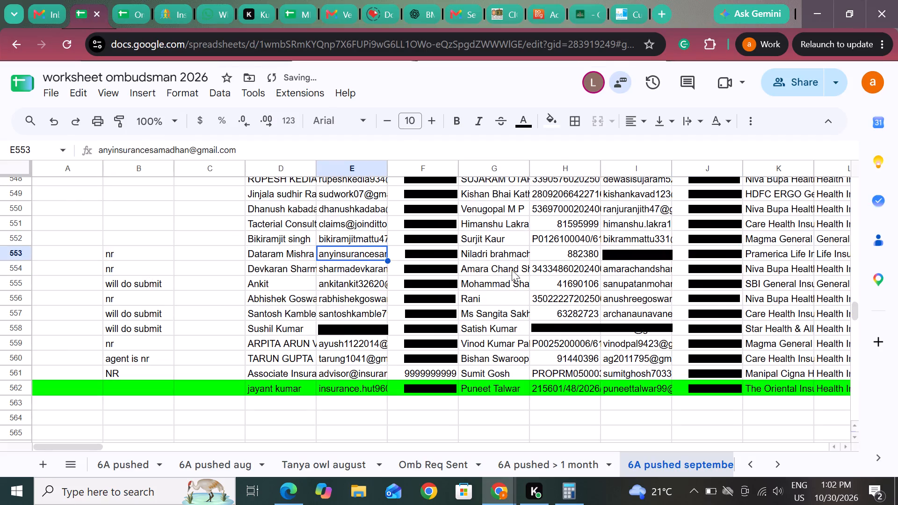
# Copy the customer's phone number from row 552 of the worksheet and search the complaints portal for it.
pyautogui.click(546, 238)
pyautogui.click(642, 241)
pyautogui.click(655, 241)
pyautogui.click(708, 240)
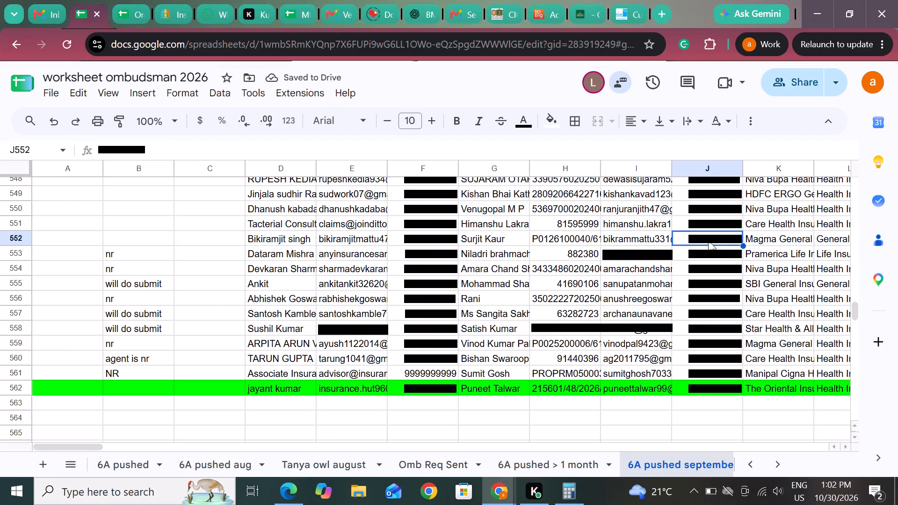
pyautogui.hotkey('ctrl', 'c')
pyautogui.hotkey('ctrl', 'c')
pyautogui.hotkey('ctrl', 'c')
pyautogui.click(176, 18)
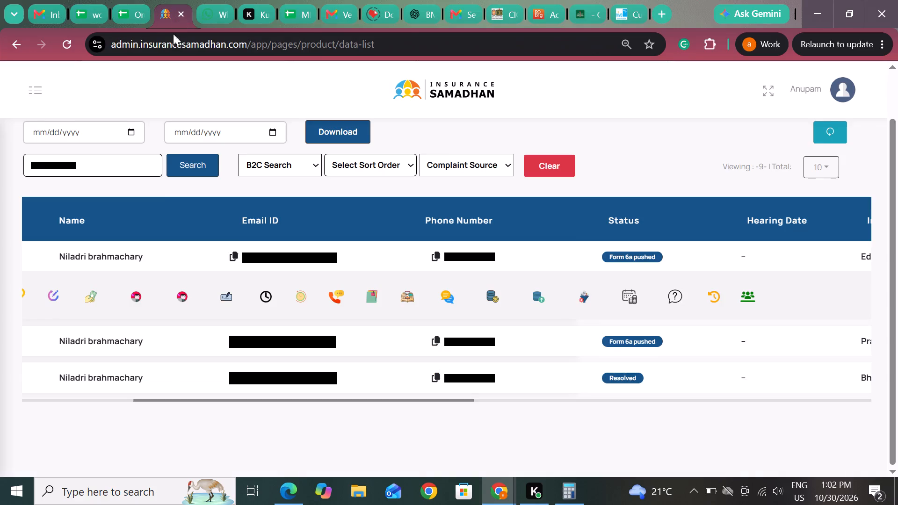
pyautogui.scroll(4, 136, 226)
pyautogui.keyDown('ctrl'); pyautogui.tripleClick(101, 219); pyautogui.keyUp('ctrl')
pyautogui.hotkey('ctrl', 'v')
pyautogui.click(174, 224)
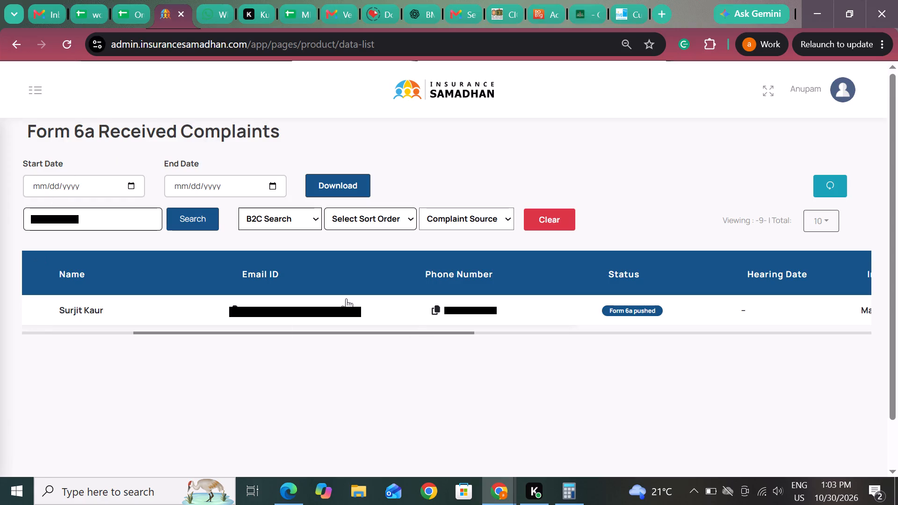
# Check the found complaint's status and insurance company, and view its communication log.
pyautogui.hscroll(-2, 333, 307)
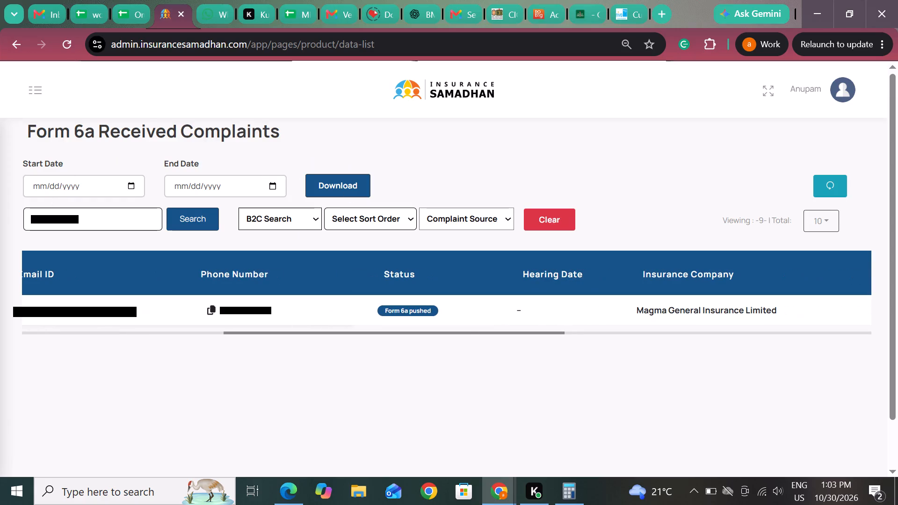
pyautogui.hscroll(7, 311, 296)
pyautogui.hscroll(-1, 294, 310)
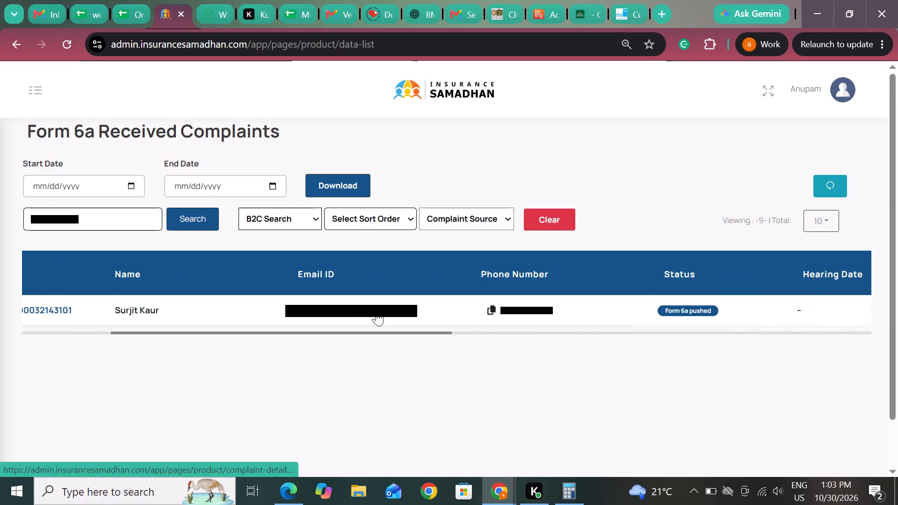
pyautogui.hscroll(-1, 377, 311)
pyautogui.click(450, 310)
pyautogui.click(506, 354)
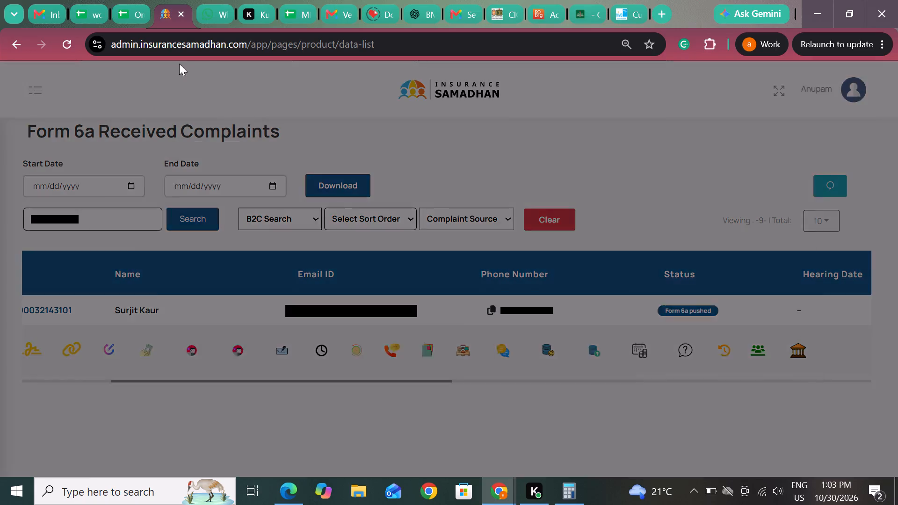
pyautogui.scroll(3, 224, 245)
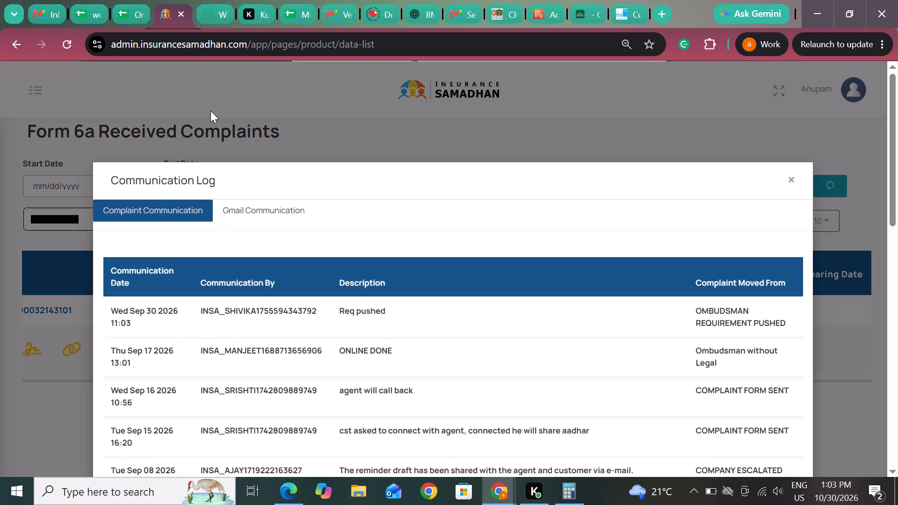
pyautogui.click(210, 111)
# Collapse the Magma General complaint's actions, check its policy number, and review its communication log again.
pyautogui.hscroll(4, 199, 307)
pyautogui.click(132, 306)
pyautogui.hscroll(-1, 286, 304)
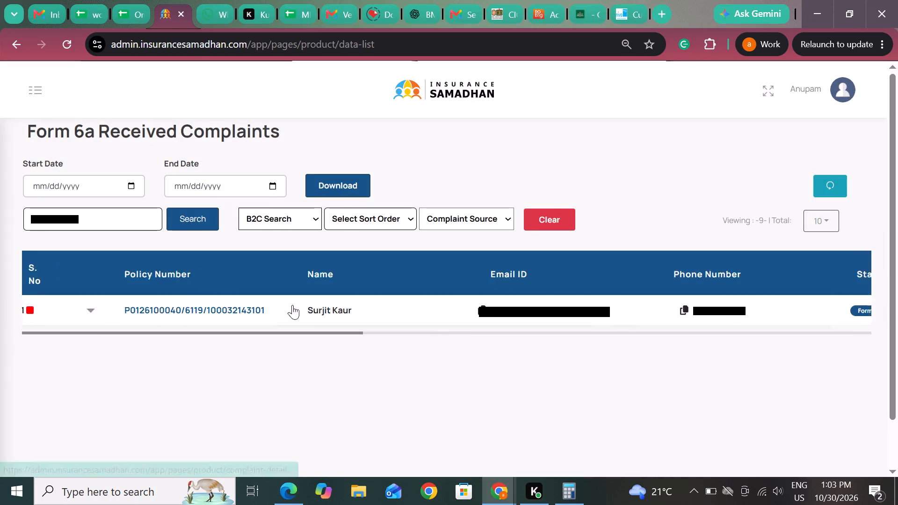
pyautogui.hscroll(-1, 292, 305)
pyautogui.click(384, 309)
pyautogui.click(440, 350)
pyautogui.scroll(6, 352, 290)
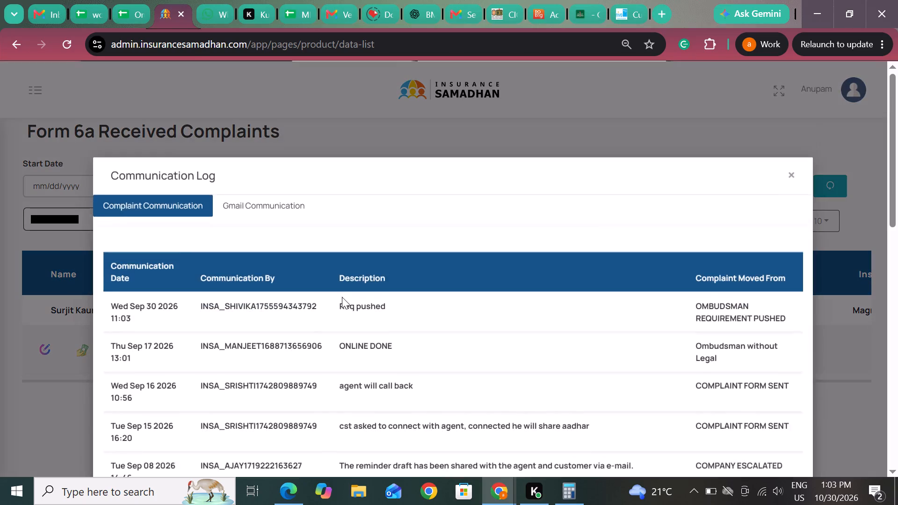
pyautogui.click(330, 135)
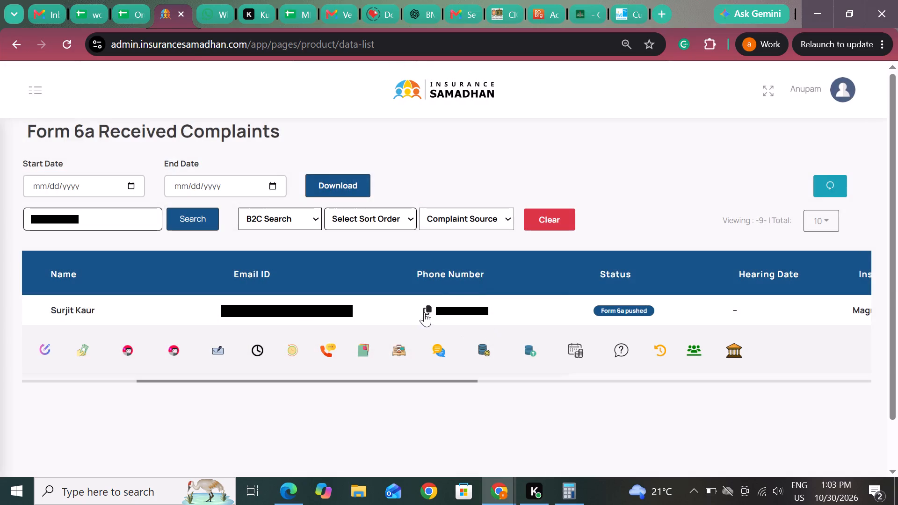
# Copy the Magma General complaint's phone number and call it from the Smartflo dialer.
pyautogui.click(425, 312)
pyautogui.scroll(5, 500, 0)
pyautogui.click(542, 26)
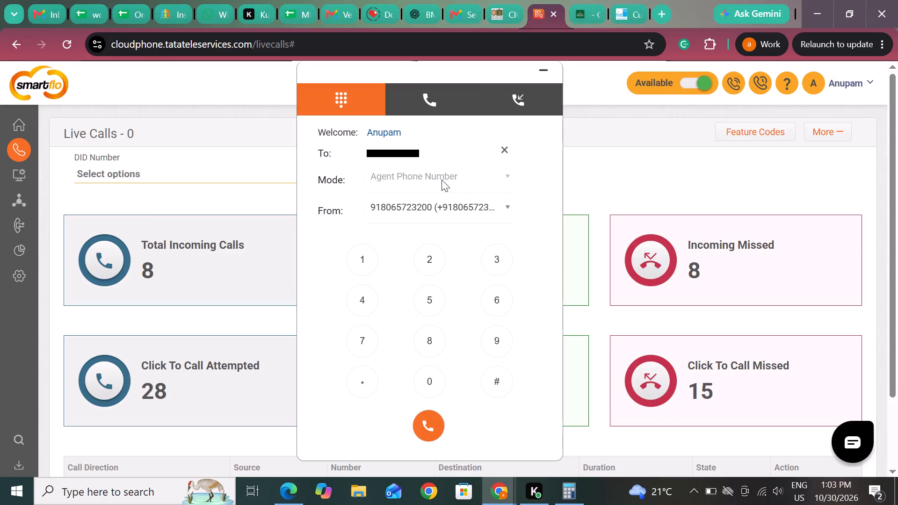
pyautogui.keyDown('ctrl'); pyautogui.doubleClick(413, 145); pyautogui.keyUp('ctrl')
pyautogui.keyDown('ctrl'); pyautogui.doubleClick(412, 153); pyautogui.keyUp('ctrl')
pyautogui.hotkey('ctrl', 'v')
pyautogui.click(420, 433)
# Collapse and re-expand the Live Calls statistics to check the call's progress, and minimise the dialer.
pyautogui.click(826, 137)
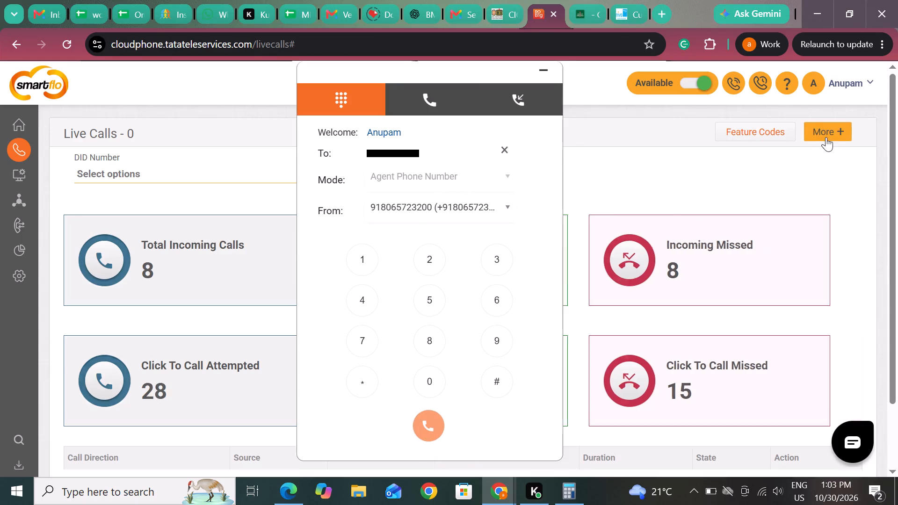
pyautogui.click(823, 130)
pyautogui.click(833, 133)
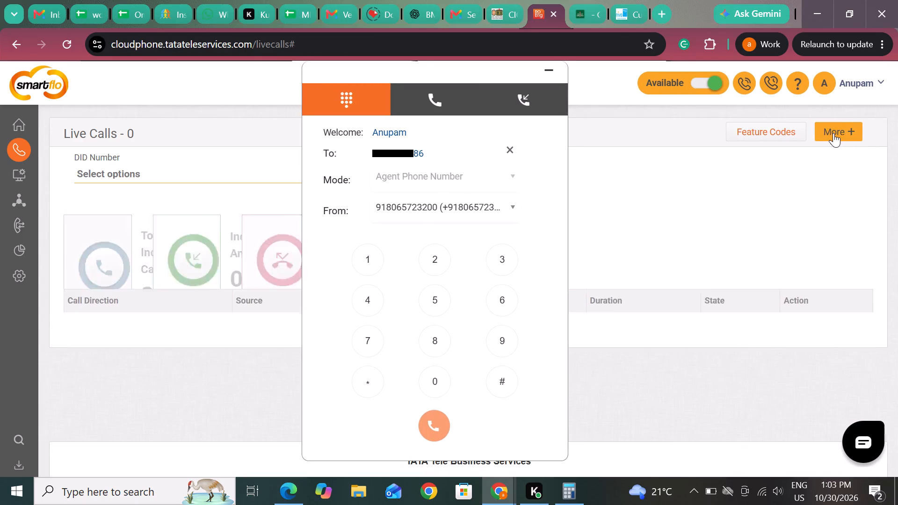
pyautogui.click(833, 133)
pyautogui.click(547, 71)
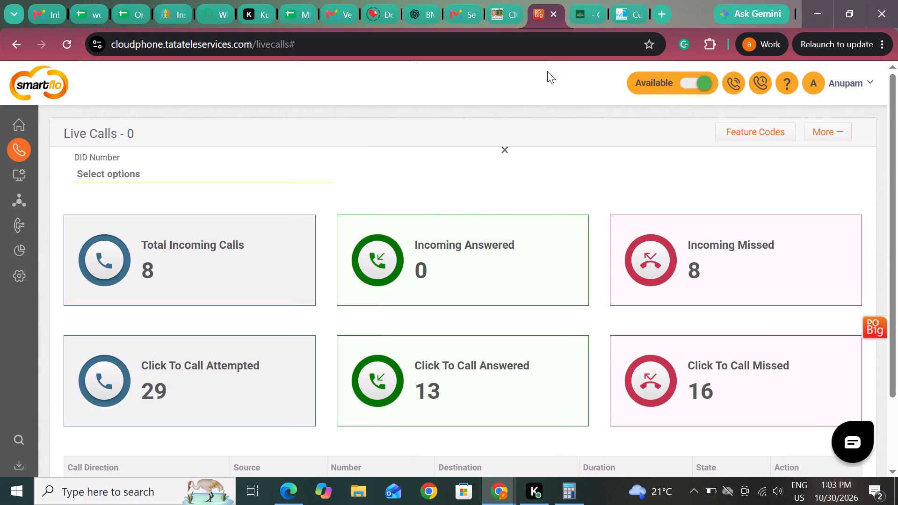
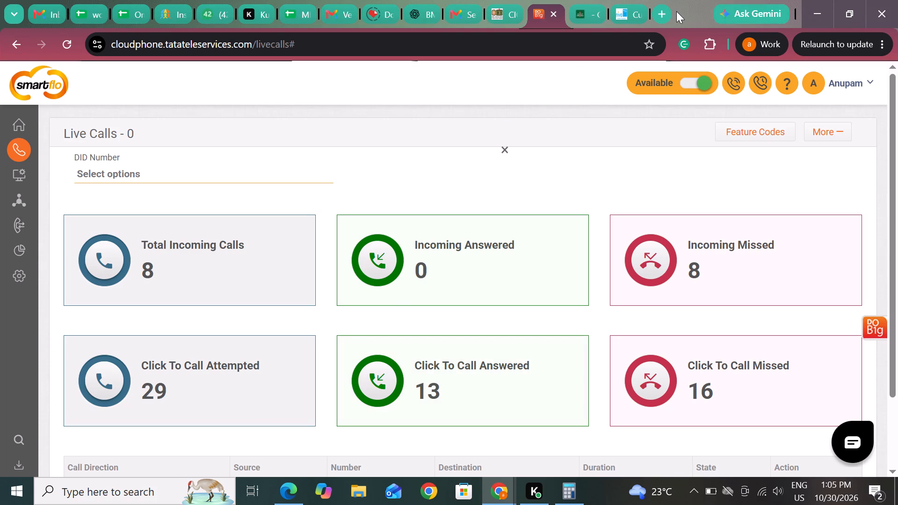
# Search Google in a new tab for "bmic m kon bulaya h concert ke lia" and read the AI overview.
pyautogui.click(663, 16)
pyautogui.click(356, 280)
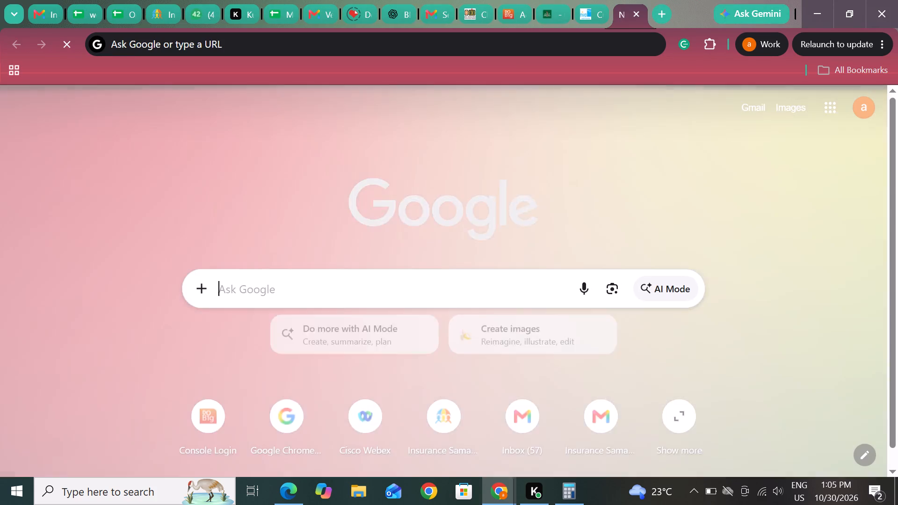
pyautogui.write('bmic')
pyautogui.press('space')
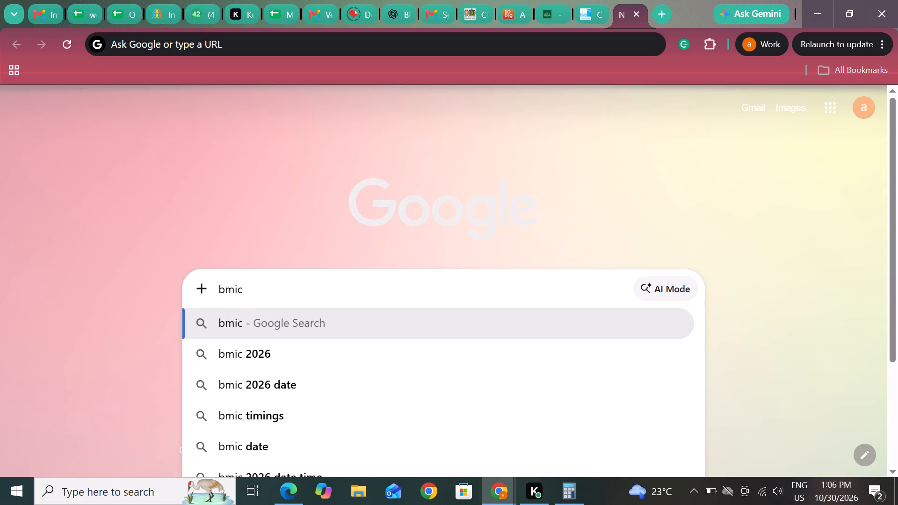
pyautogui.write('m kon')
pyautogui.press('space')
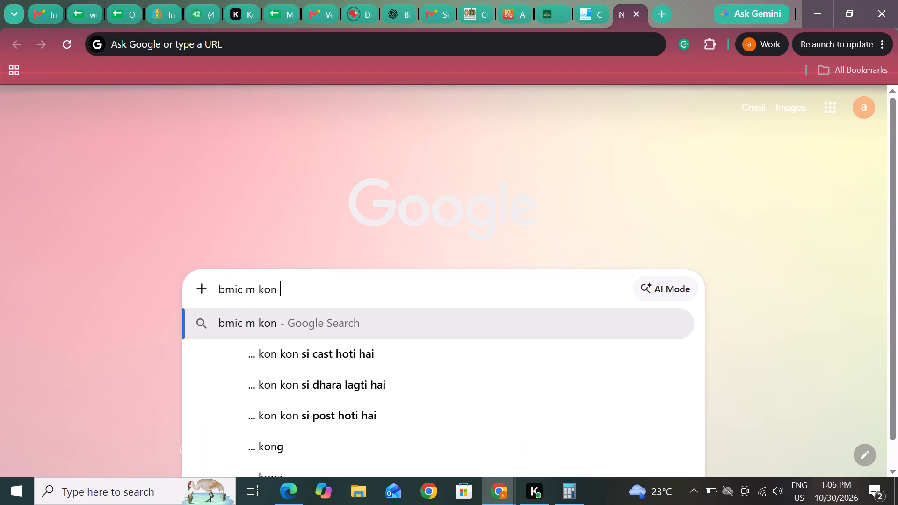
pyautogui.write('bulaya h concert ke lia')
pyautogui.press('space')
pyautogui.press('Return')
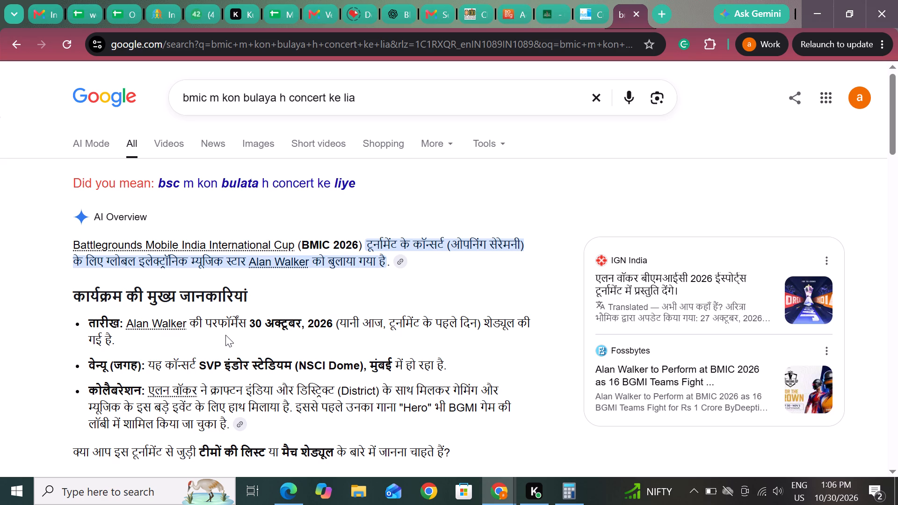
pyautogui.scroll(-3, 220, 334)
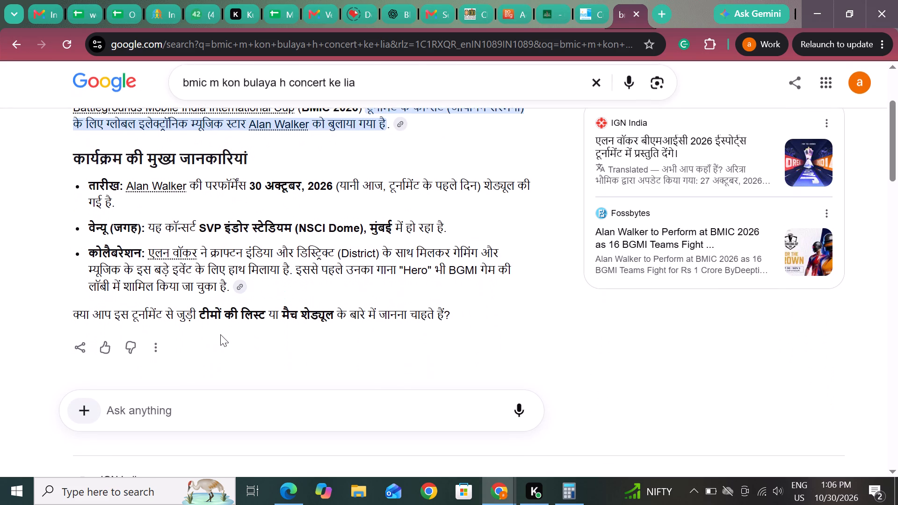
# Ask the follow-up question "kitne paise liye h", read the answer, and close the search tab to return to Smartflo.
pyautogui.click(170, 362)
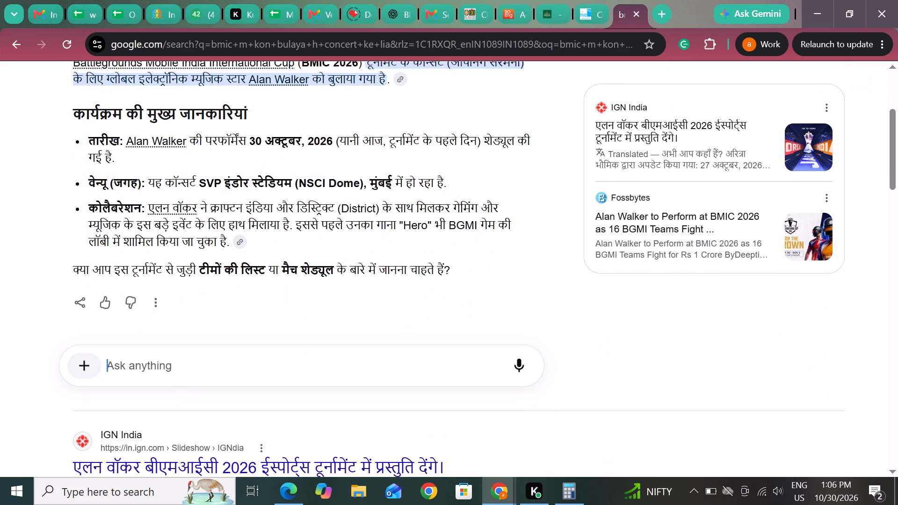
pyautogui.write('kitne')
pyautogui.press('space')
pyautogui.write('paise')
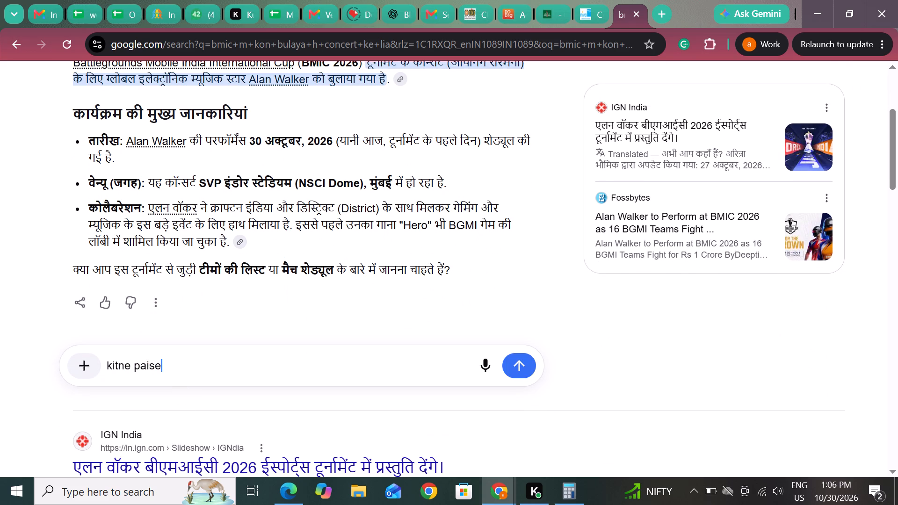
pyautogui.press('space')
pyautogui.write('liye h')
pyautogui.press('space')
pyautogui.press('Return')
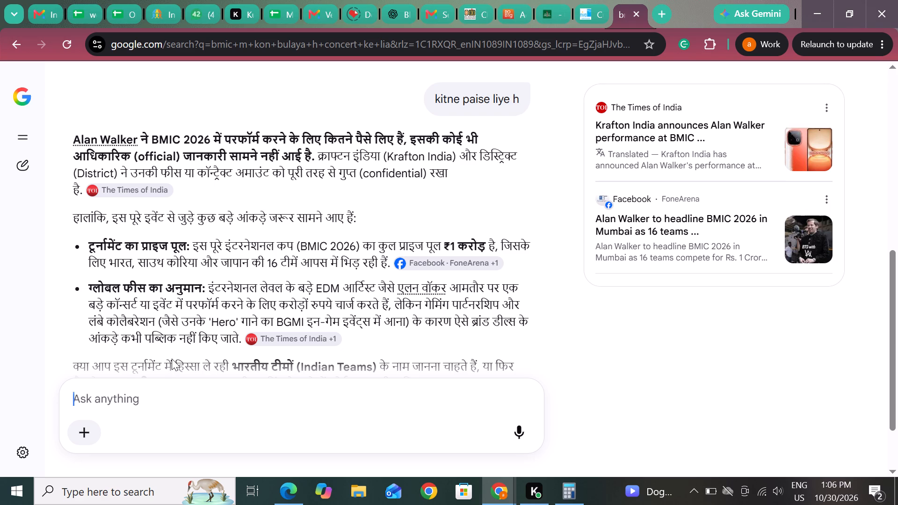
pyautogui.scroll(-2, 172, 359)
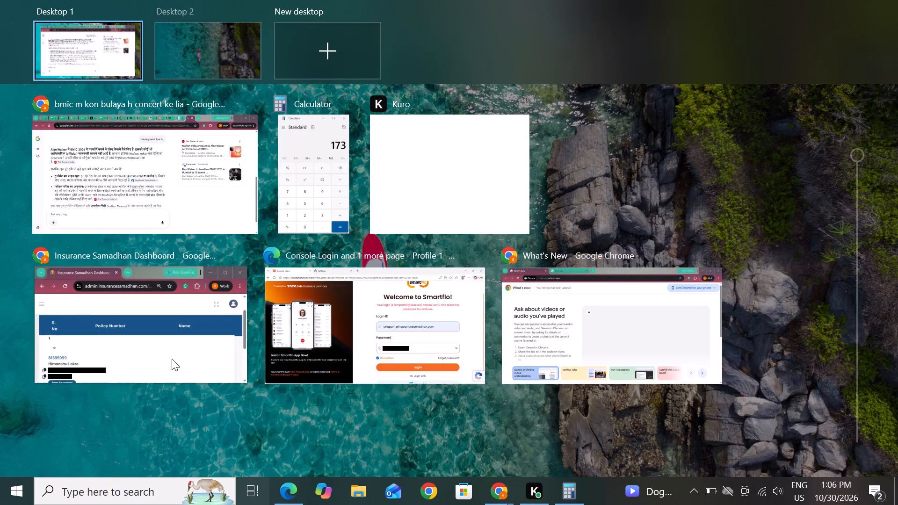
pyautogui.click(162, 156)
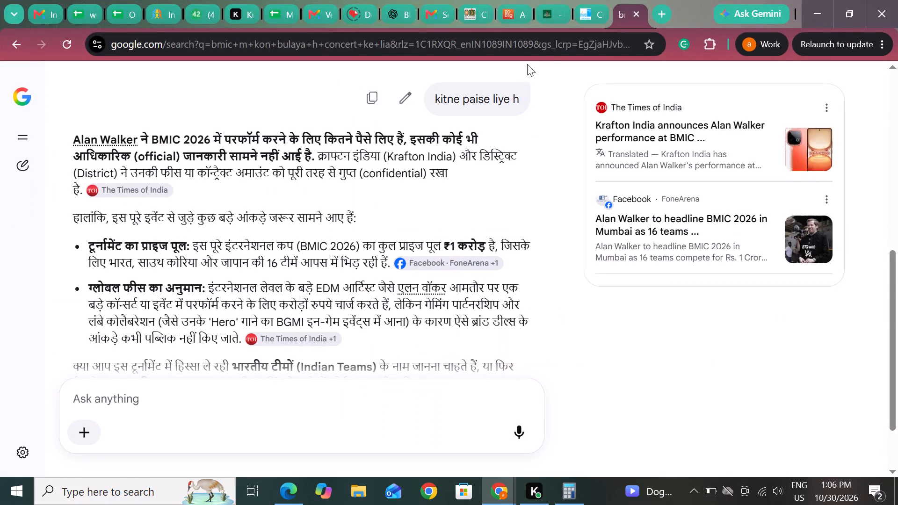
pyautogui.click(635, 12)
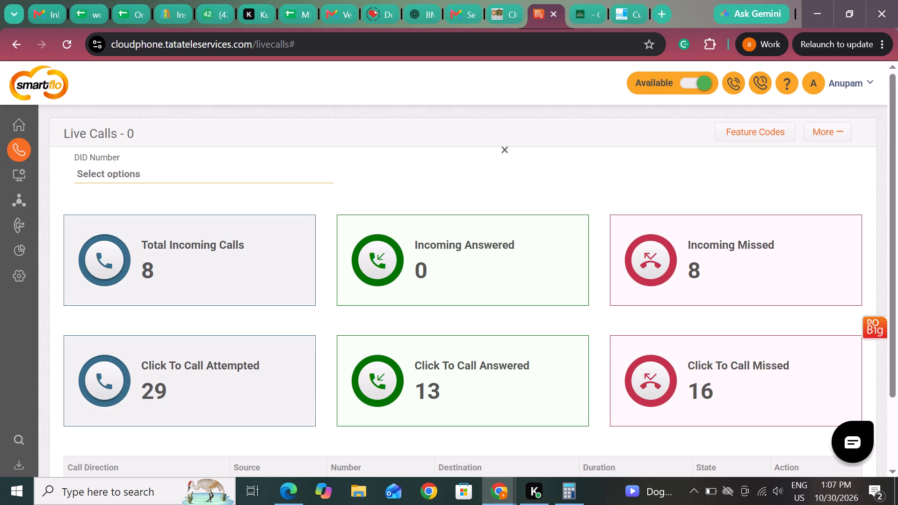
# Return to the portal's Magma General complaint, check its status and insurer, and review its communication list.
pyautogui.click(176, 14)
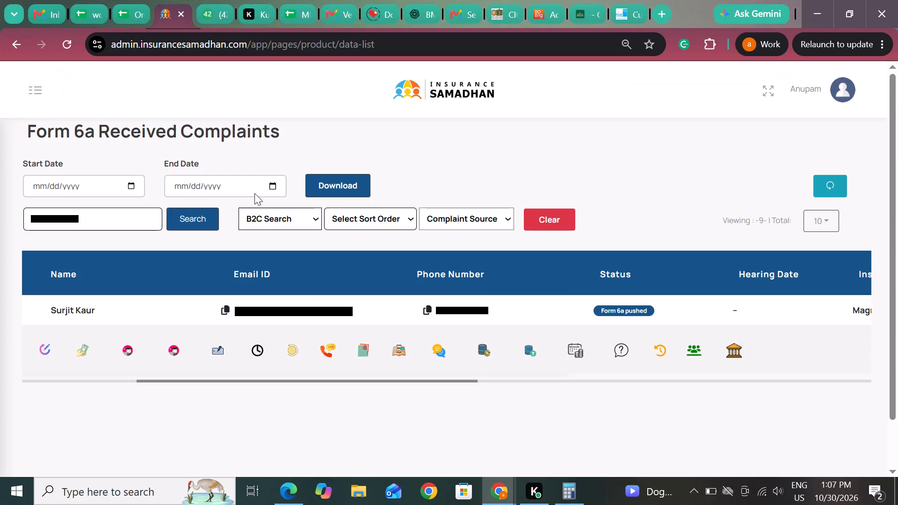
pyautogui.hscroll(-2, 240, 305)
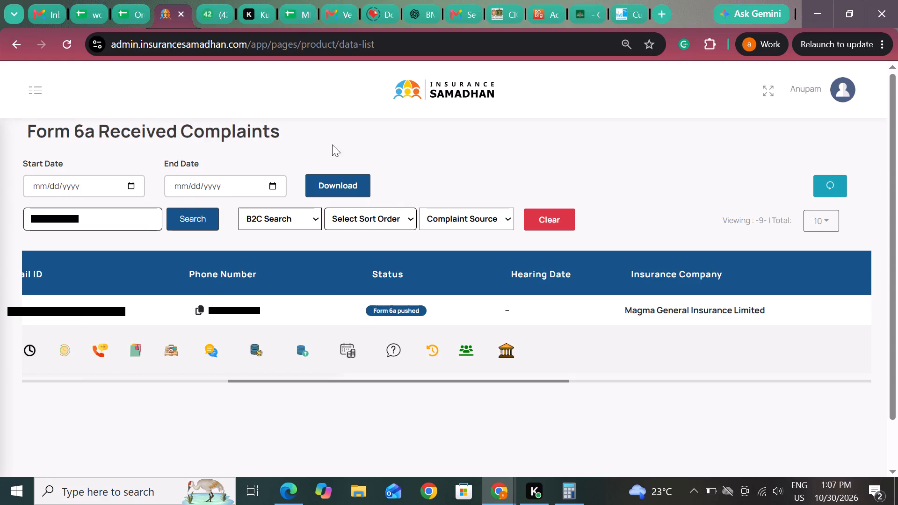
pyautogui.hscroll(2, 148, 306)
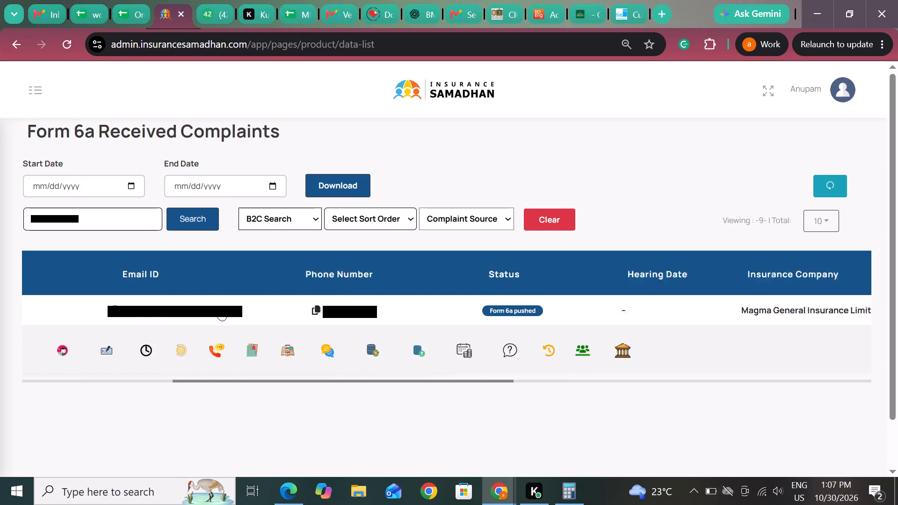
pyautogui.hscroll(2, 220, 306)
pyautogui.hscroll(-1, 411, 251)
pyautogui.click(404, 349)
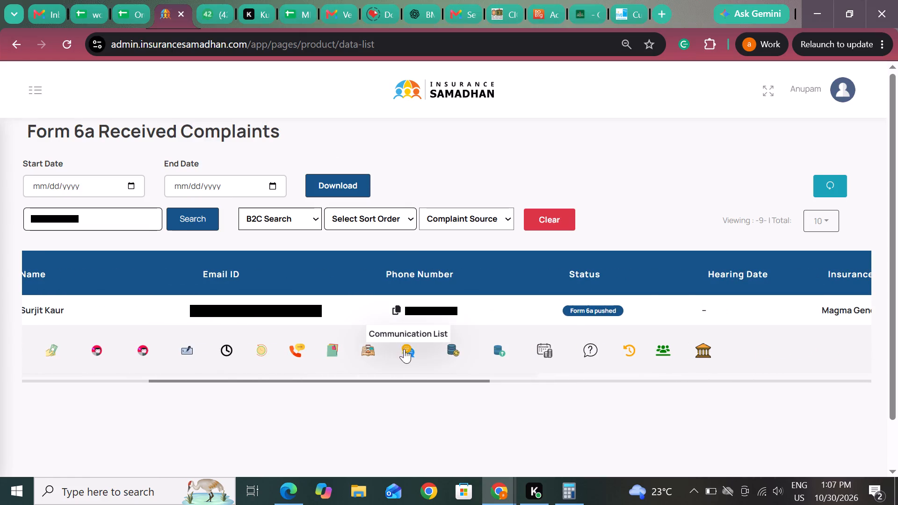
pyautogui.scroll(6, 370, 267)
pyautogui.click(317, 107)
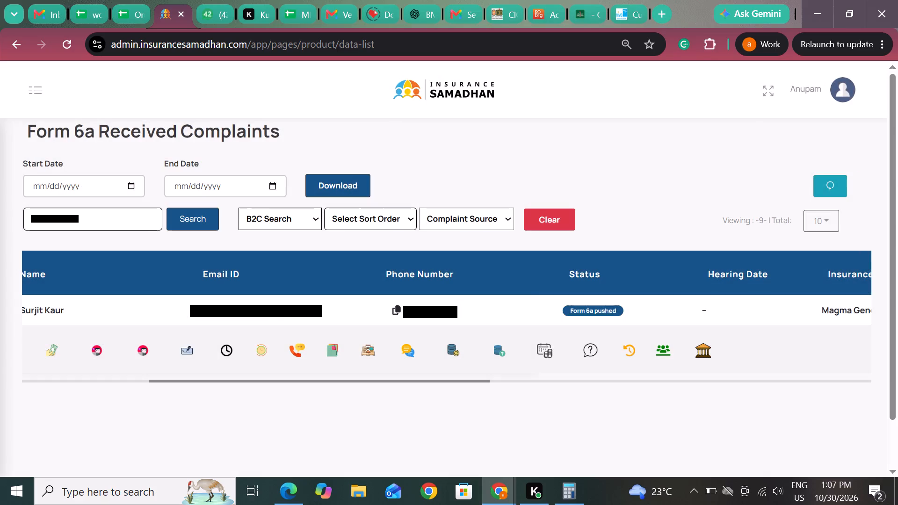
# Copy the column J phone number from row 552 of the September 6A pushed worksheet and search the portal's Form 6a complaints for it.
pyautogui.click(123, 23)
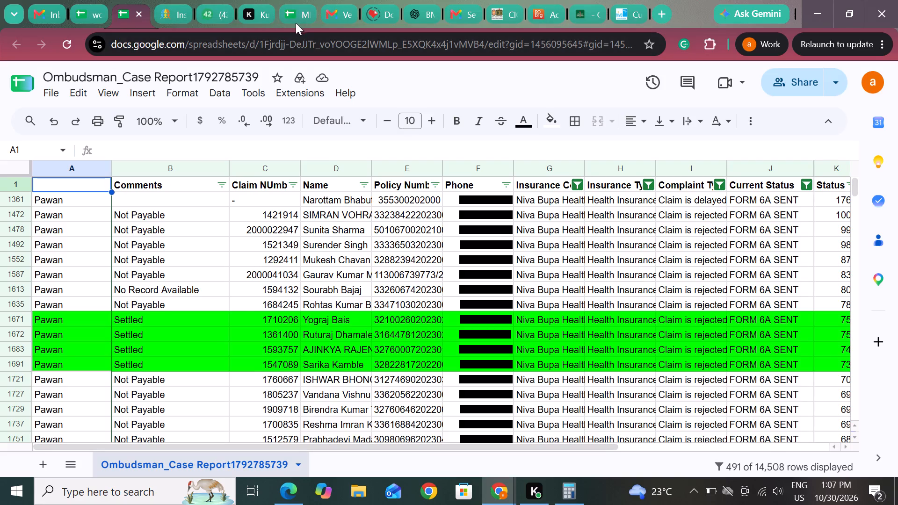
pyautogui.click(97, 20)
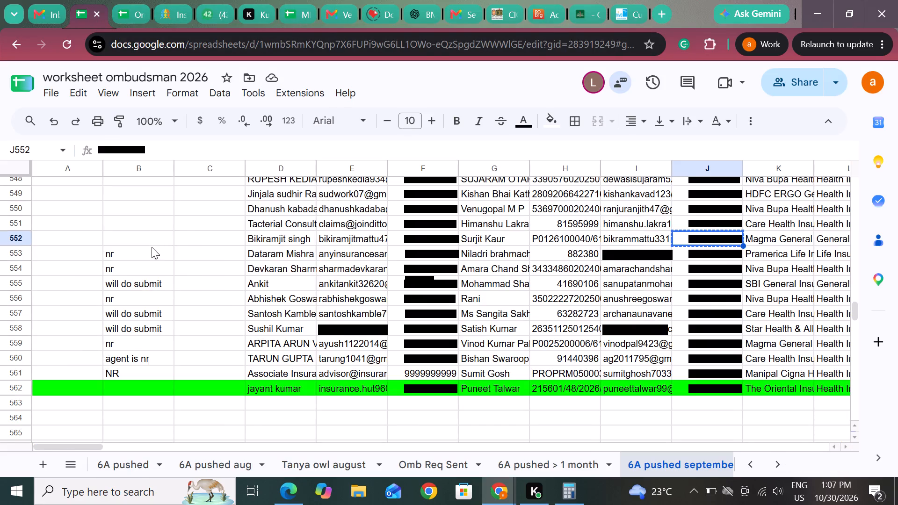
pyautogui.click(152, 247)
pyautogui.click(144, 238)
pyautogui.click(369, 233)
pyautogui.click(556, 240)
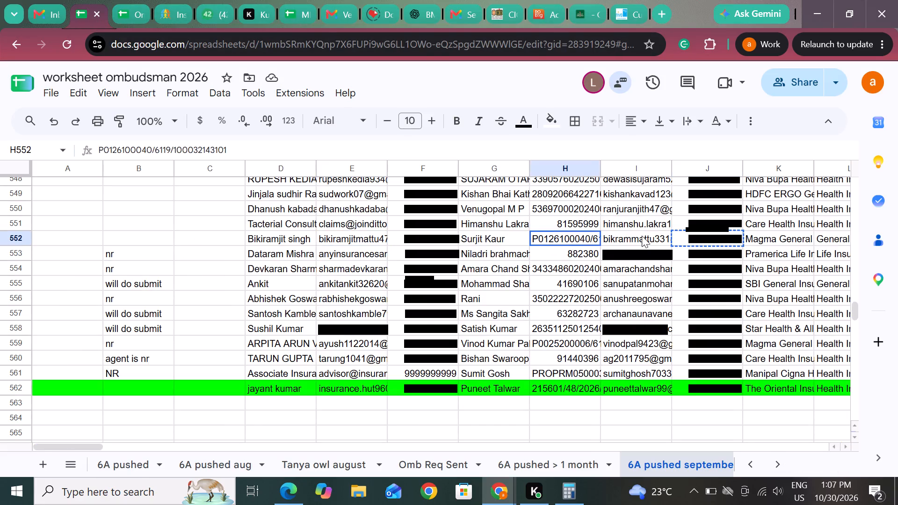
pyautogui.click(644, 236)
pyautogui.click(676, 237)
pyautogui.hotkey('ctrl', 'c')
pyautogui.hotkey('ctrl', 'c')
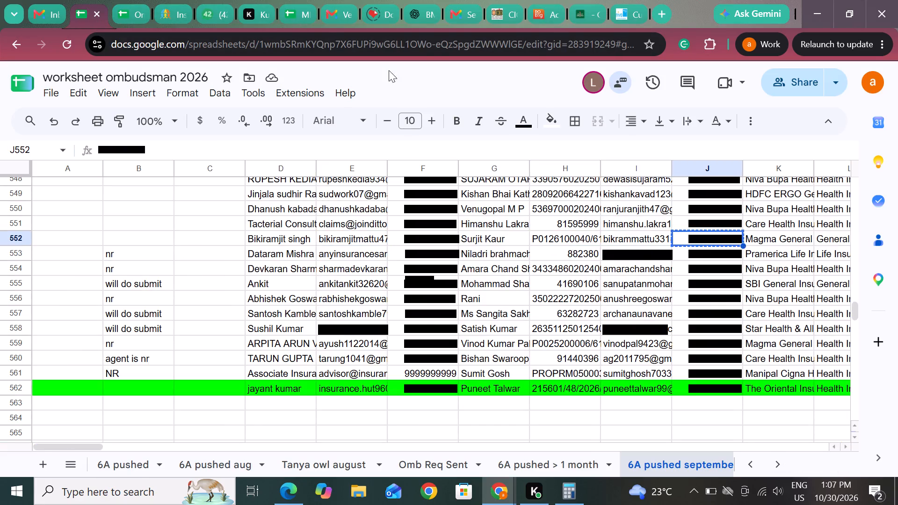
pyautogui.hotkey('ctrl', 'c')
pyautogui.click(162, 26)
pyautogui.click(87, 233)
pyautogui.keyDown('ctrl'); pyautogui.doubleClick(92, 219); pyautogui.keyUp('ctrl')
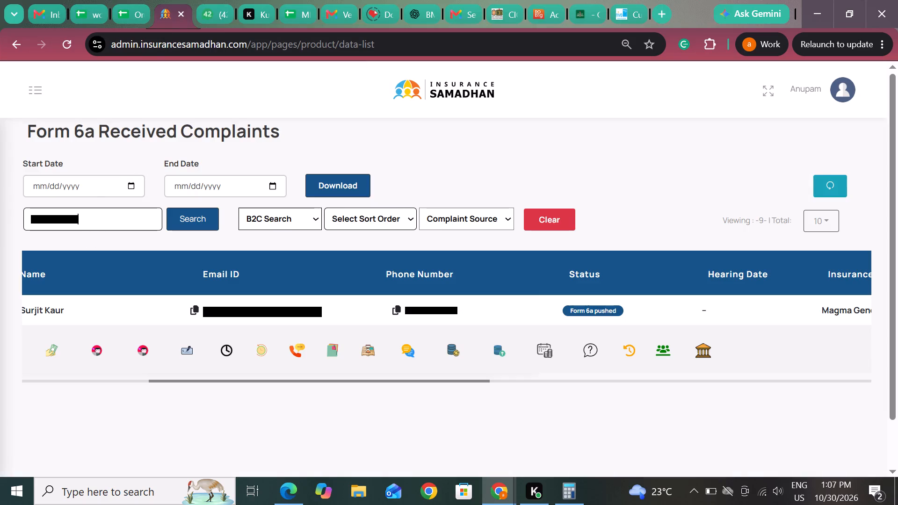
pyautogui.hotkey('ctrl', 'v')
pyautogui.keyDown('ctrl'); pyautogui.click(167, 219); pyautogui.keyUp('ctrl')
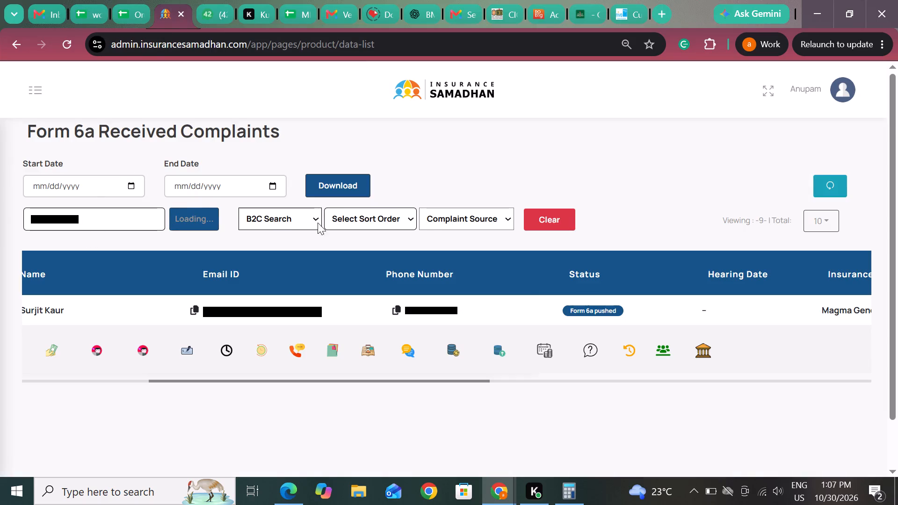
# Copy the Magma General complaint's phone number from the portal results and call it from the Smartflo dialer.
pyautogui.scroll(-1, 296, 238)
pyautogui.hscroll(3, 294, 254)
pyautogui.hscroll(-3, 294, 254)
pyautogui.click(366, 252)
pyautogui.hscroll(-1, 366, 252)
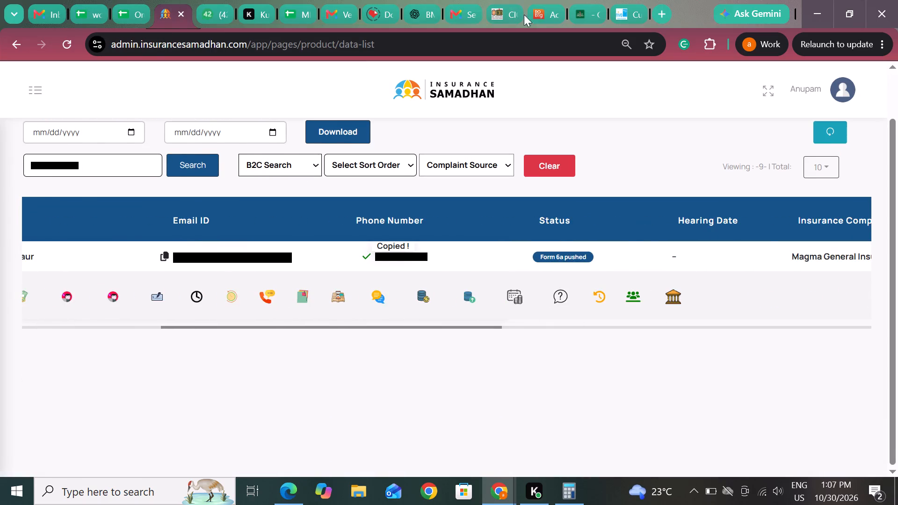
pyautogui.click(536, 21)
pyautogui.click(733, 87)
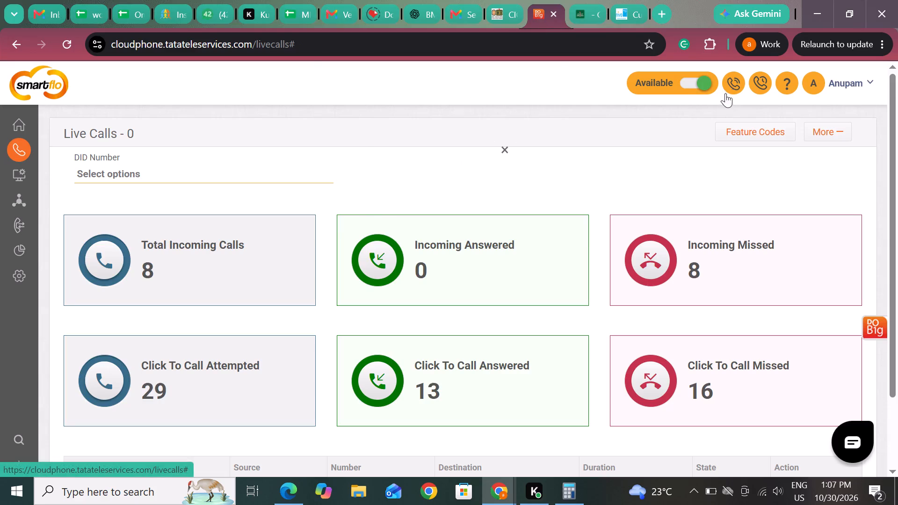
pyautogui.keyDown('ctrl'); pyautogui.click(383, 154); pyautogui.keyUp('ctrl')
pyautogui.hotkey('ctrl', 'v')
pyautogui.click(430, 438)
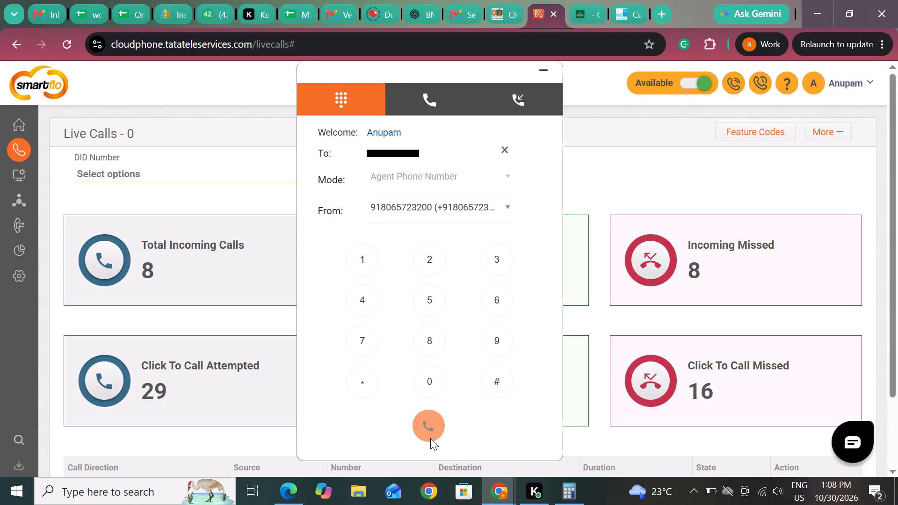
pyautogui.scroll(4, 253, 93)
# Collapse the Magma General complaint's actions, open its complaint details through the policy number, and copy the customer's phone number.
pyautogui.click(164, 7)
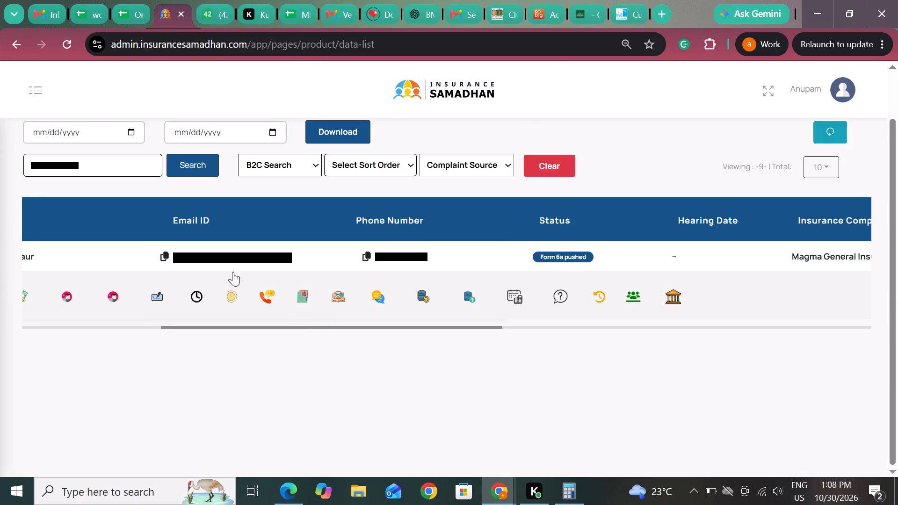
pyautogui.hscroll(5, 222, 258)
pyautogui.click(111, 251)
pyautogui.hscroll(-1, 311, 249)
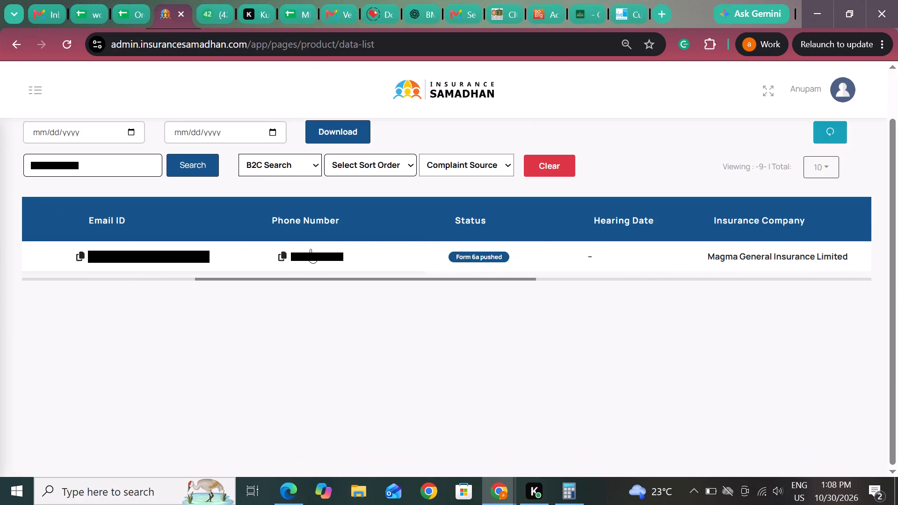
pyautogui.hscroll(-2, 311, 249)
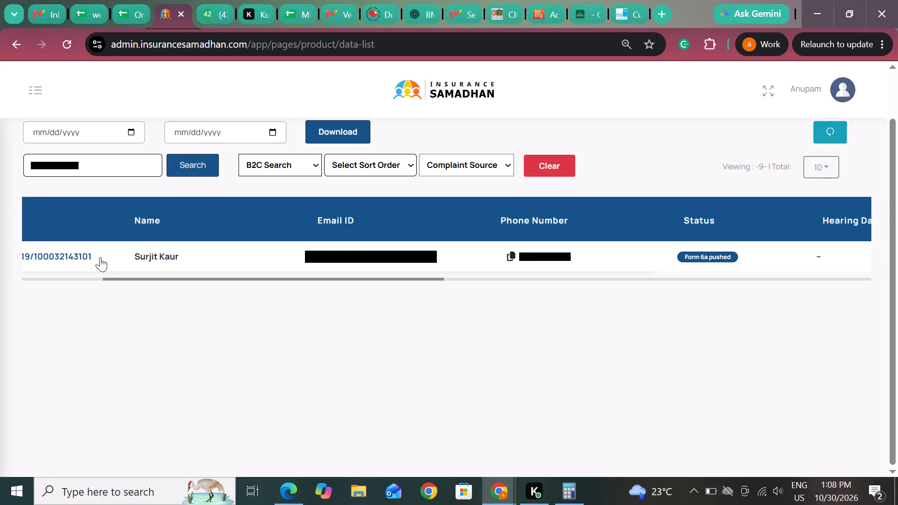
pyautogui.click(86, 257)
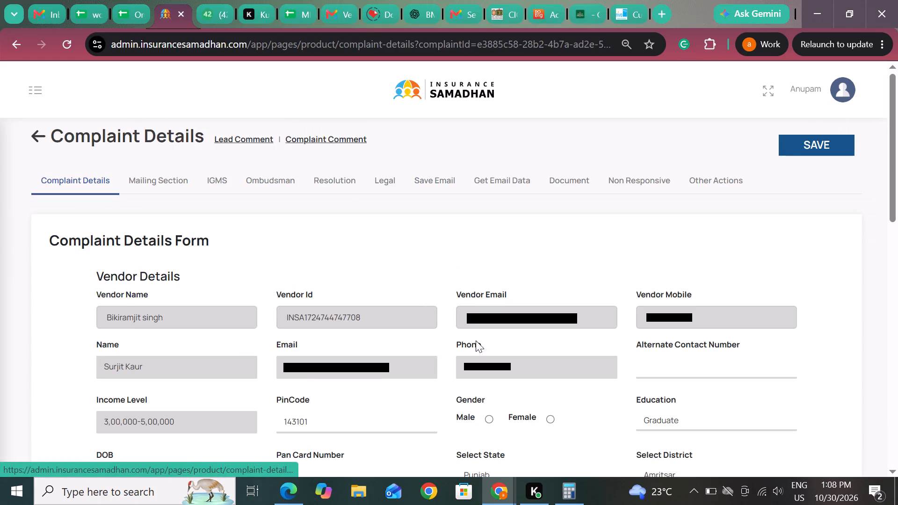
pyautogui.moveTo(519, 370); pyautogui.dragTo(445, 372)
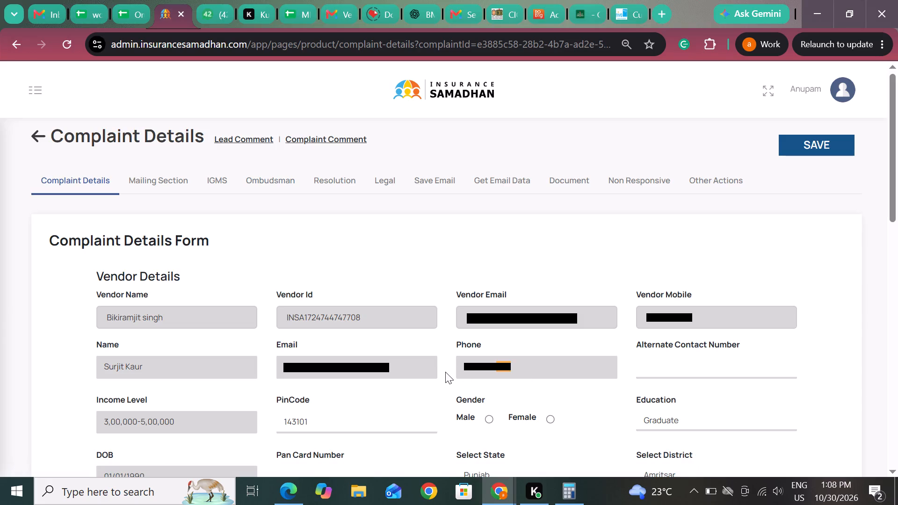
pyautogui.moveTo(445, 372); pyautogui.dragTo(442, 372)
pyautogui.hotkey('ctrl', 'c')
pyautogui.hotkey('ctrl', 'c')
pyautogui.hotkey('ctrl', 'c')
# Reload Smartflo's Live Calls page, call the copied customer number from the dialer, and return to the complaint details.
pyautogui.click(541, 21)
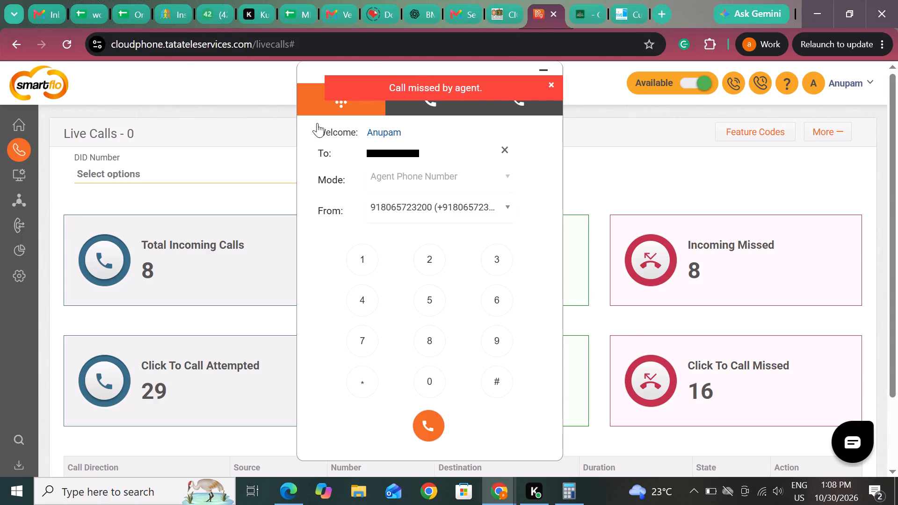
pyautogui.click(68, 50)
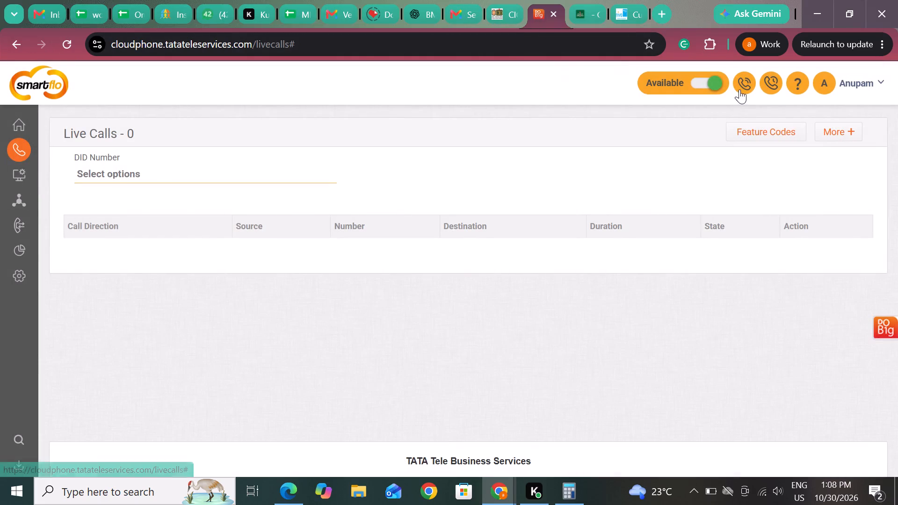
pyautogui.click(739, 89)
pyautogui.keyDown('ctrl'); pyautogui.click(395, 148); pyautogui.keyUp('ctrl')
pyautogui.hotkey('ctrl', 'v')
pyautogui.click(451, 433)
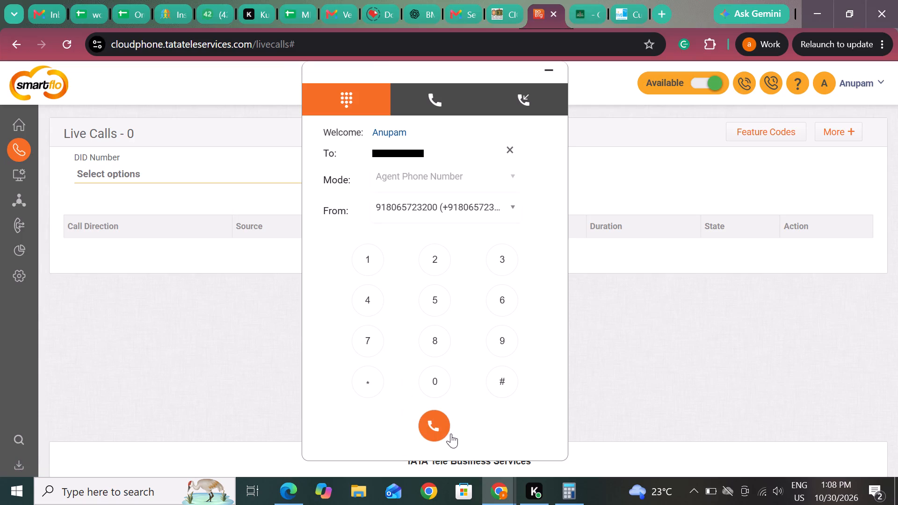
pyautogui.click(432, 420)
pyautogui.scroll(4, 243, 25)
pyautogui.click(178, 8)
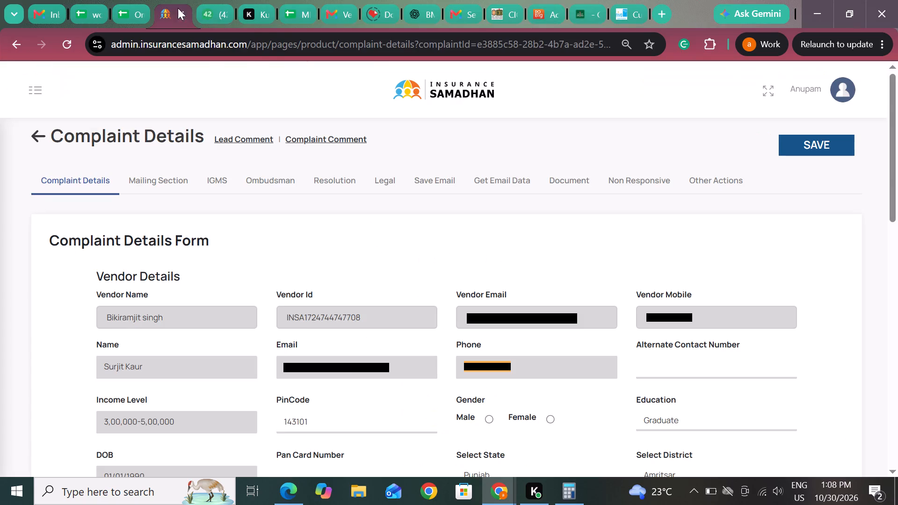
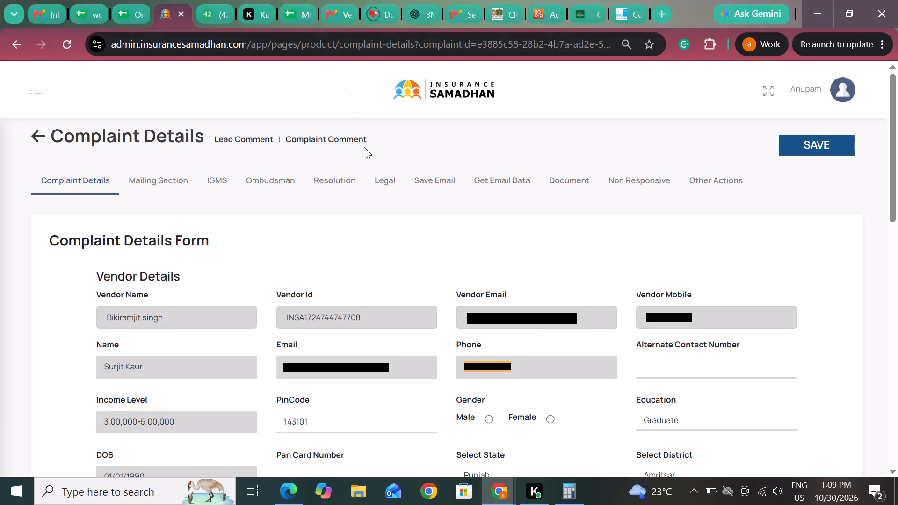
# Add the comment "nr" to the complaint's communication log and save it.
pyautogui.click(359, 142)
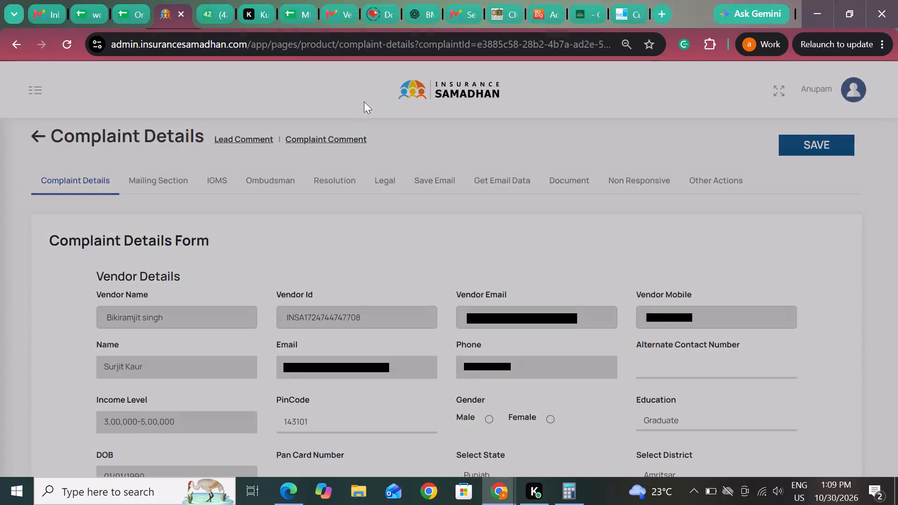
pyautogui.scroll(-7, 382, 338)
pyautogui.click(500, 441)
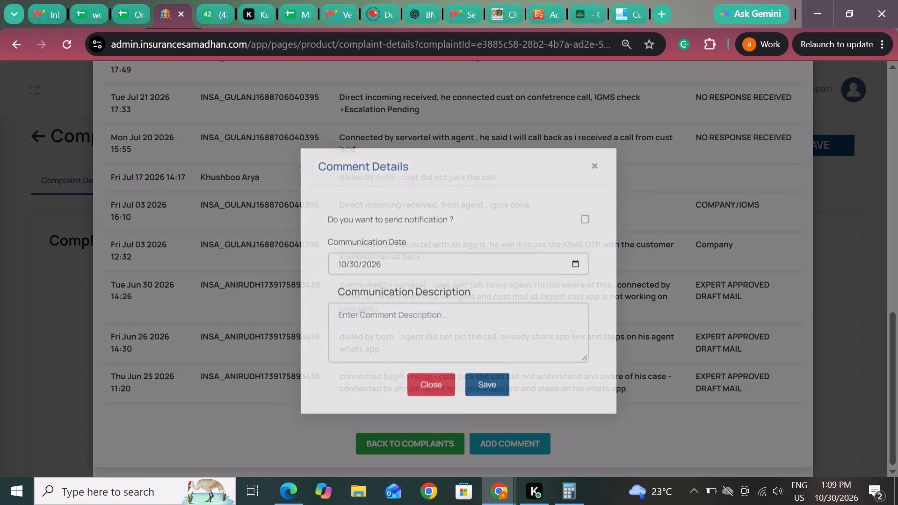
pyautogui.click(368, 342)
pyautogui.press('n')
pyautogui.press('r')
pyautogui.click(488, 397)
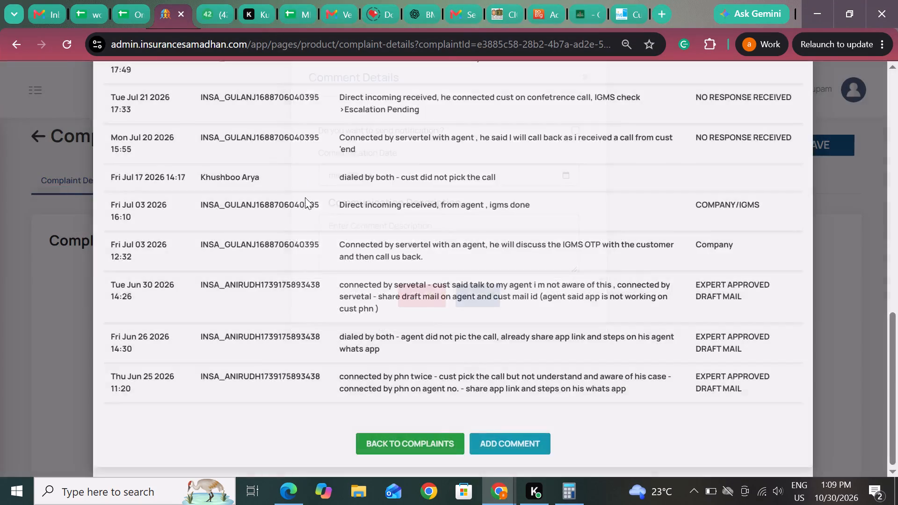
pyautogui.scroll(6, 295, 169)
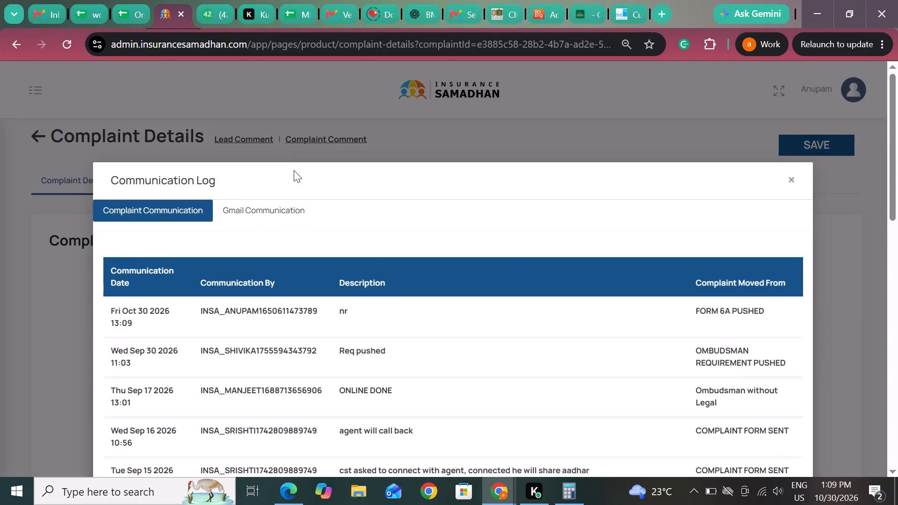